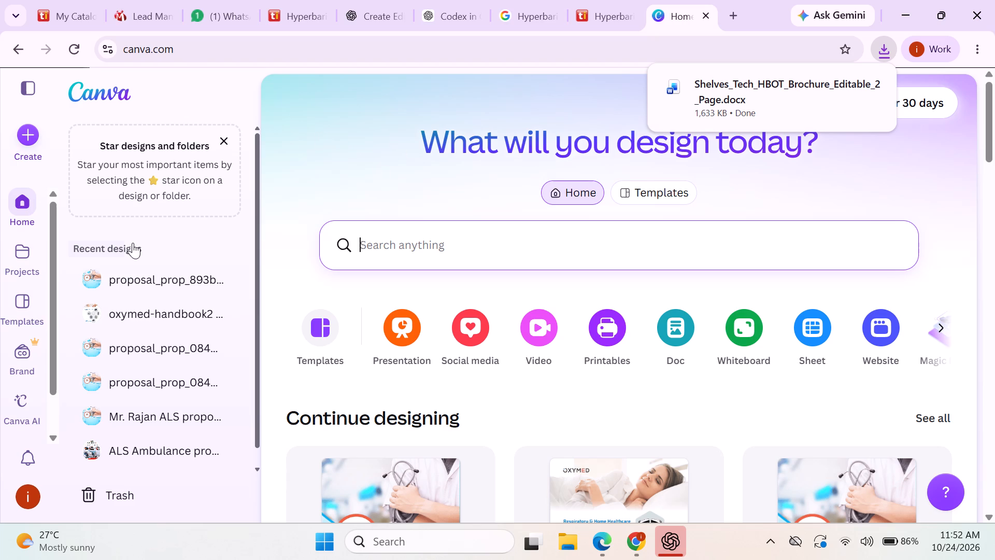
Upload Shelves_Tech_HBOT_Brochure_Editable_2_Page.docx from Downloads to Canva as a new design and open it for editing.
click(28, 148)
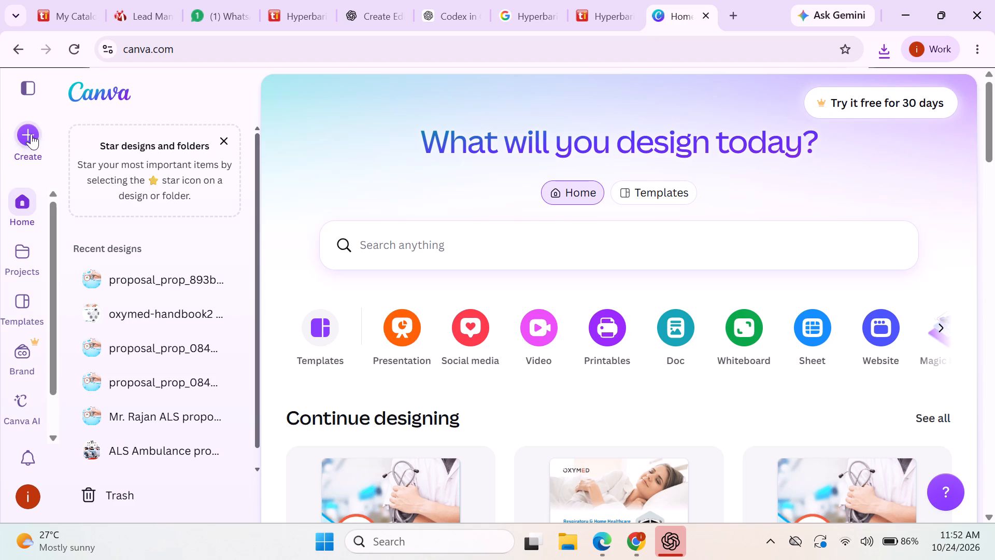
click(24, 141)
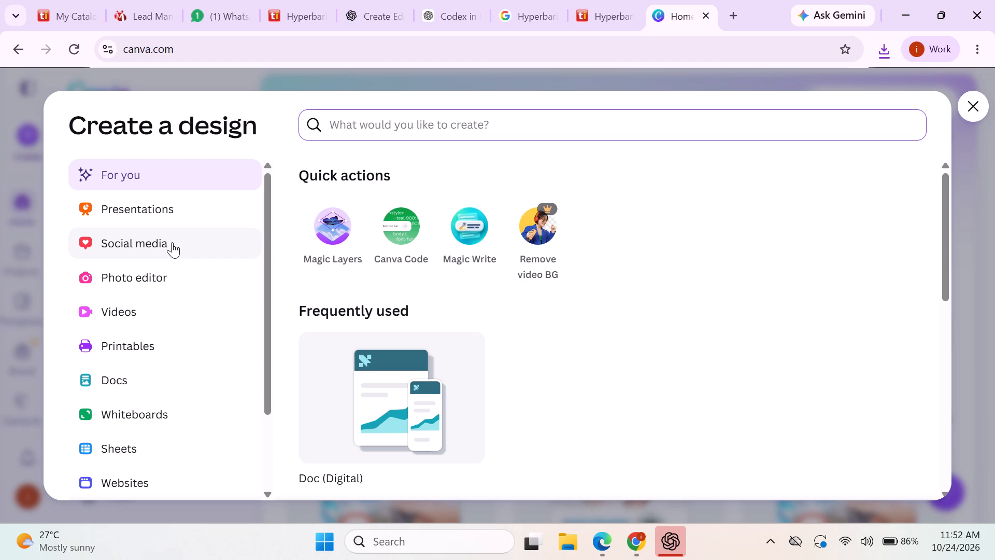
scroll(172, 242, down, 2)
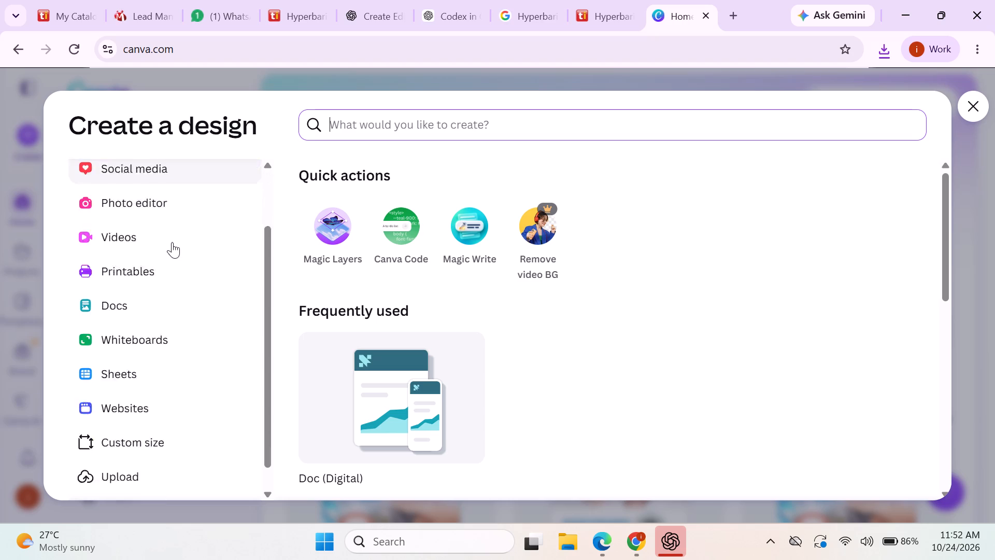
scroll(172, 242, down, 5)
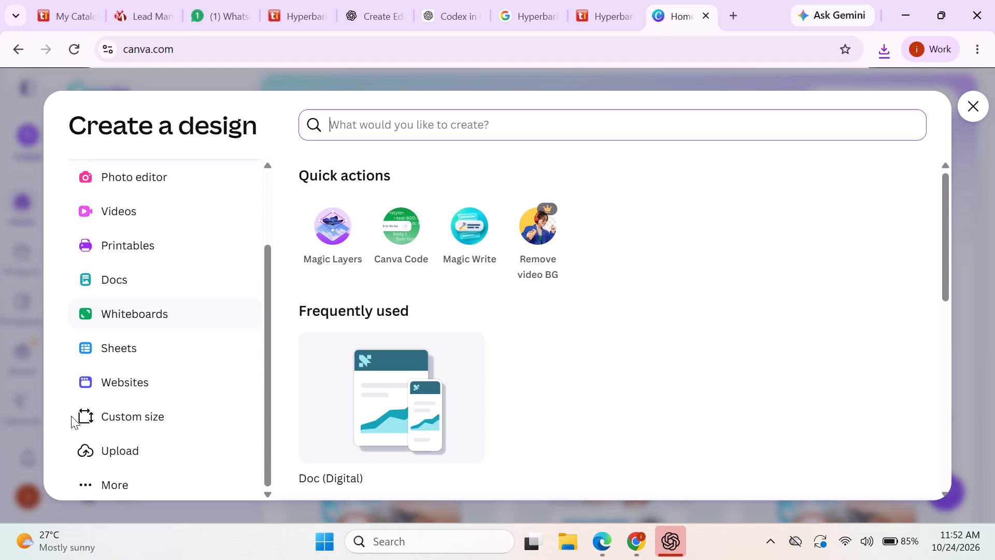
click(101, 465)
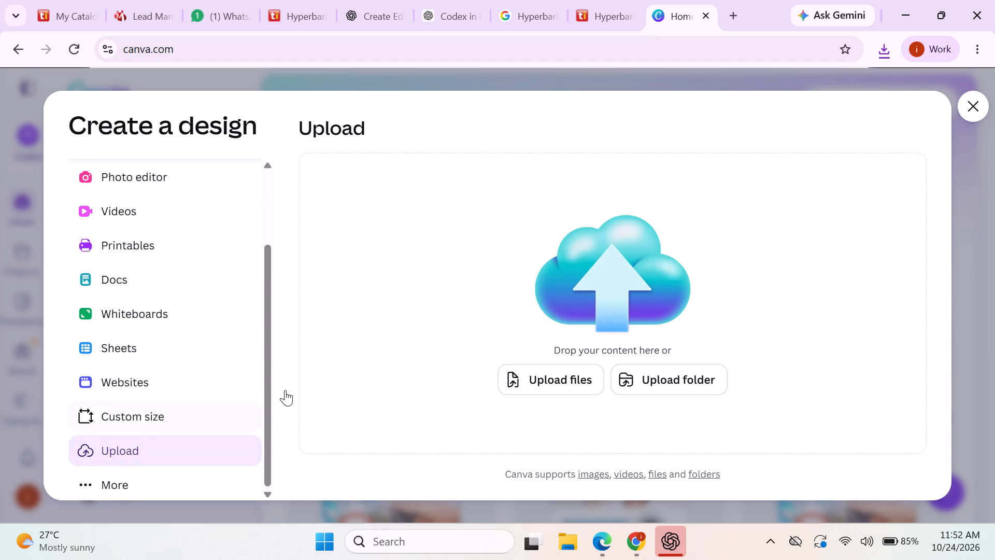
click(546, 382)
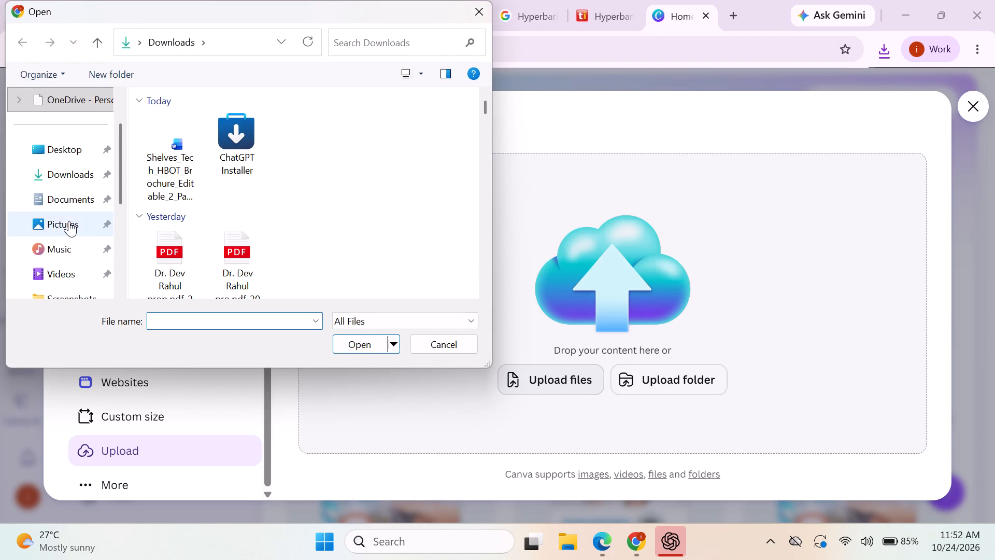
click(165, 186)
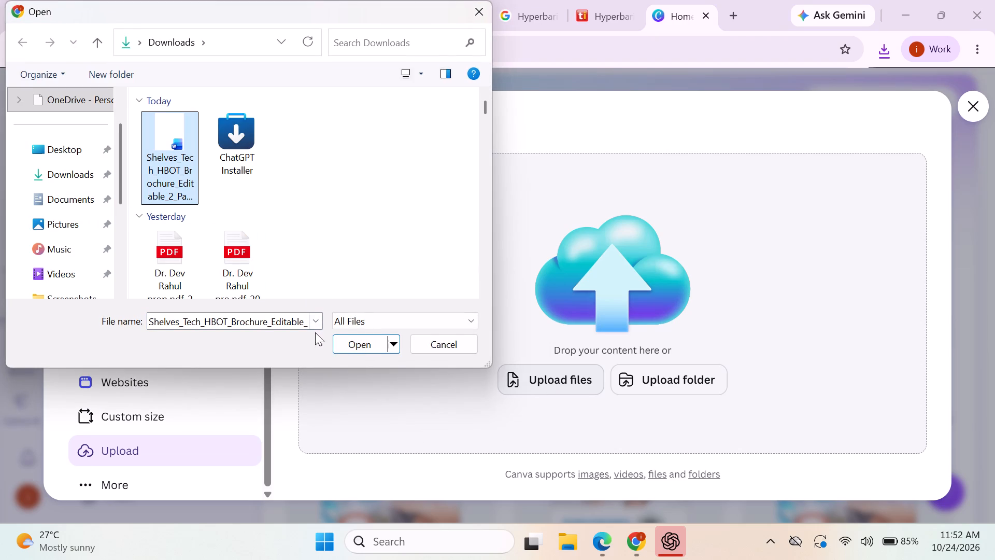
click(351, 344)
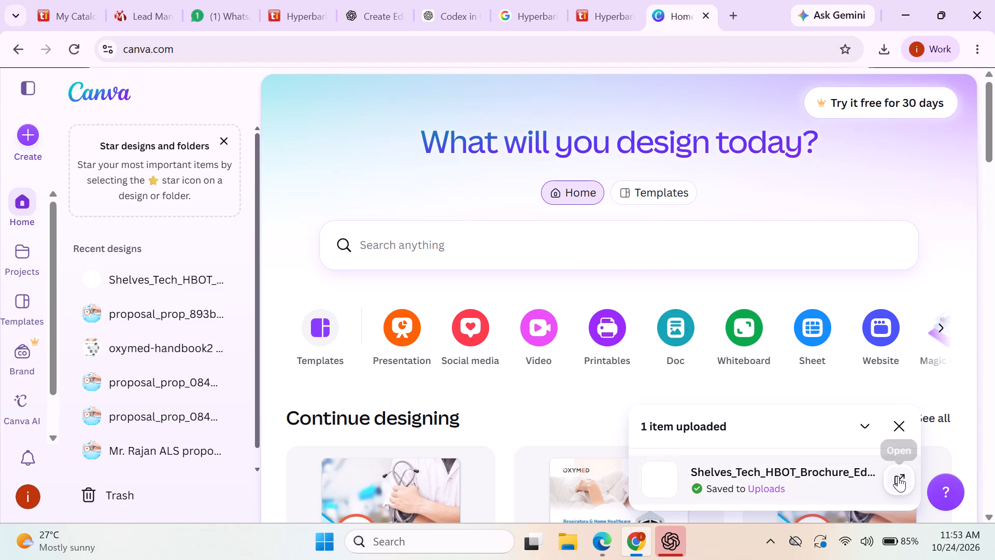
click(898, 475)
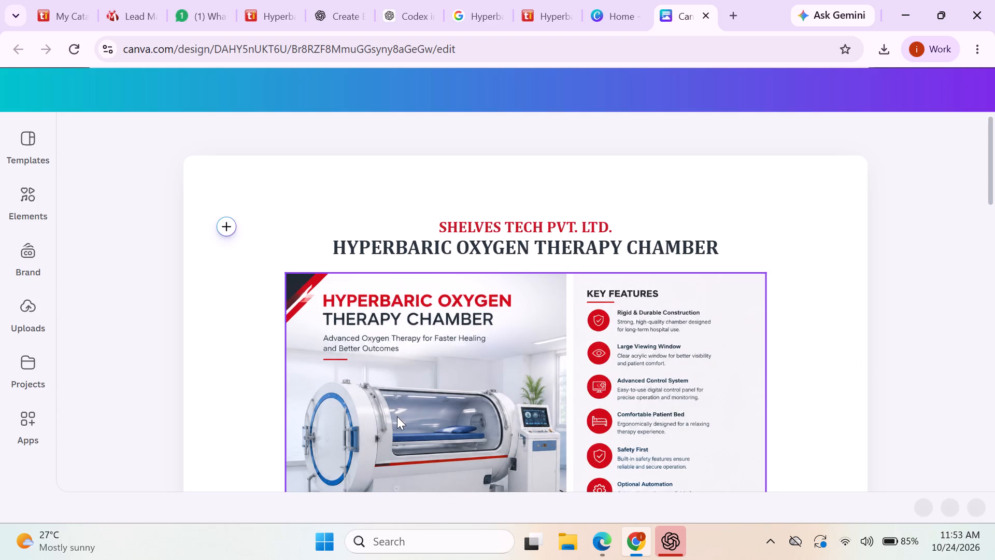
Examine the imported brochure's first-page image, product overview, specifications table and contact lines, checking which parts can be selected for editing.
click(397, 416)
scroll(421, 402, down, 3)
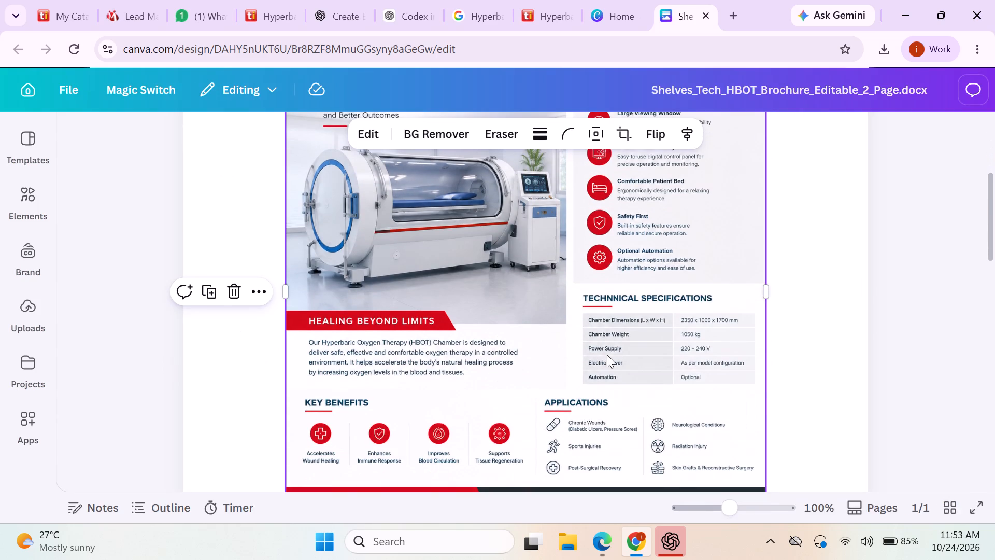
click(607, 355)
scroll(619, 358, down, 7)
click(517, 369)
click(545, 370)
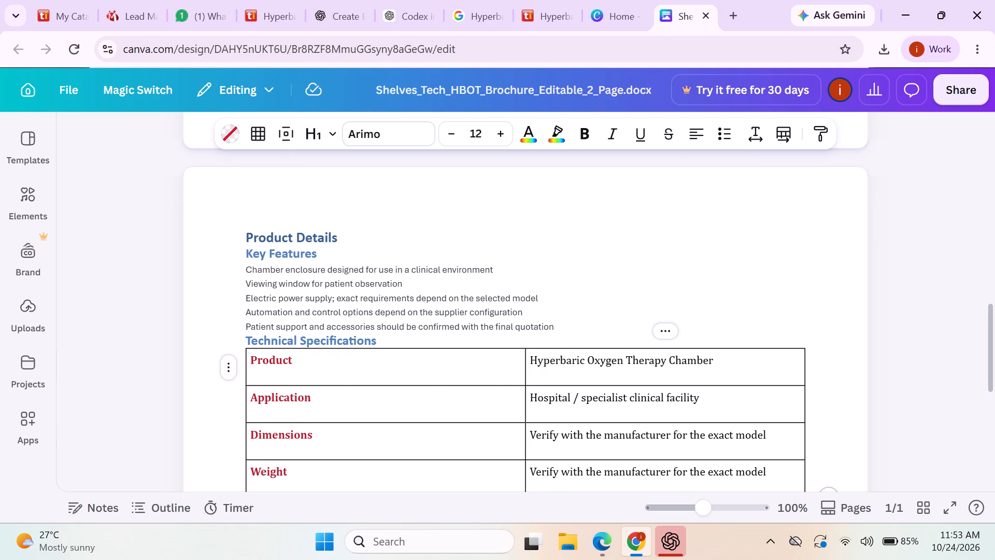
click(553, 362)
scroll(591, 365, down, 3)
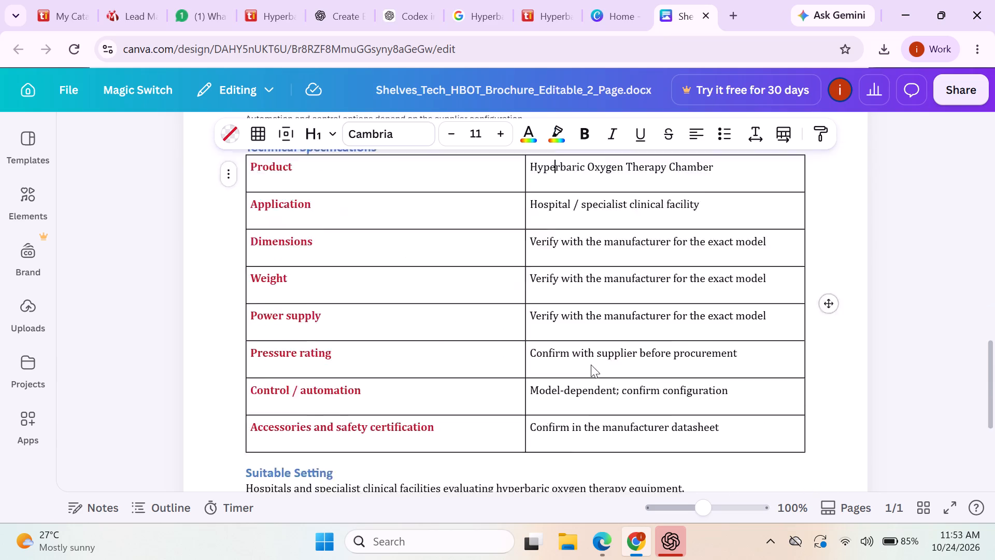
scroll(591, 365, down, 3)
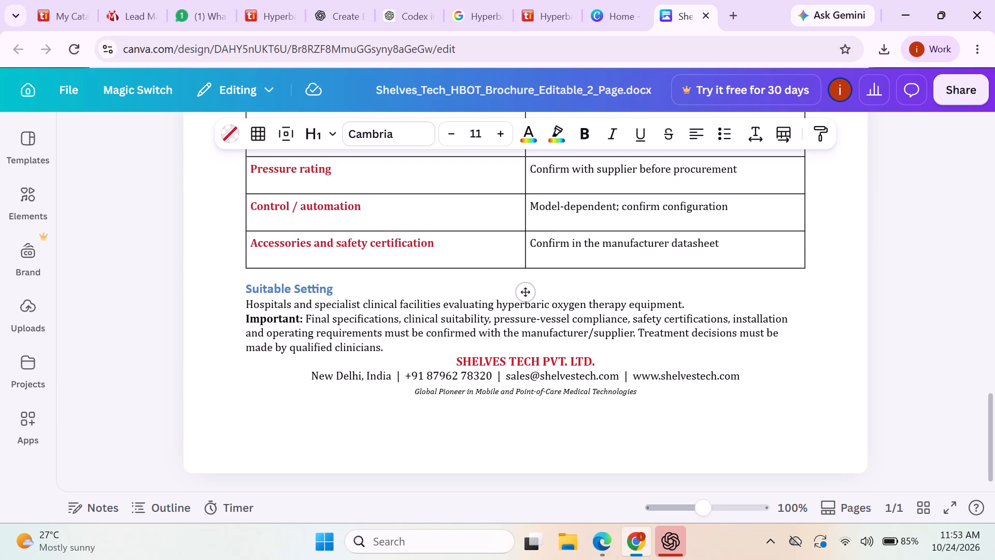
click(291, 379)
click(322, 401)
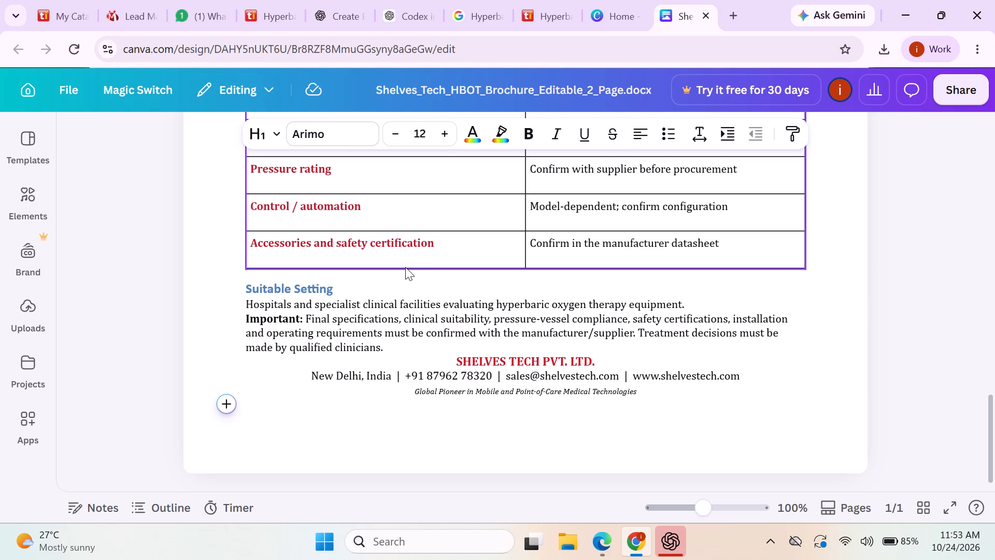
scroll(424, 299, up, 10)
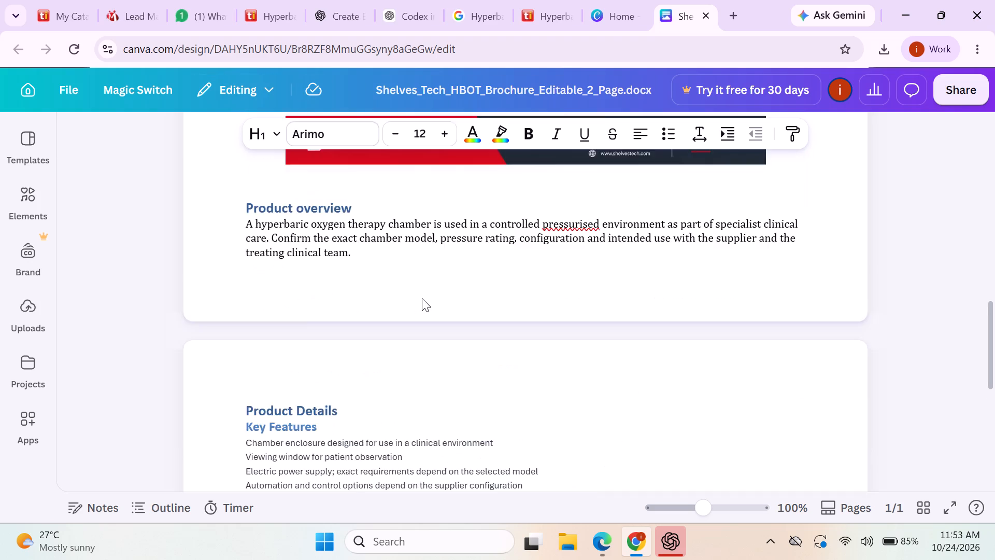
scroll(422, 298, up, 8)
scroll(422, 298, down, 4)
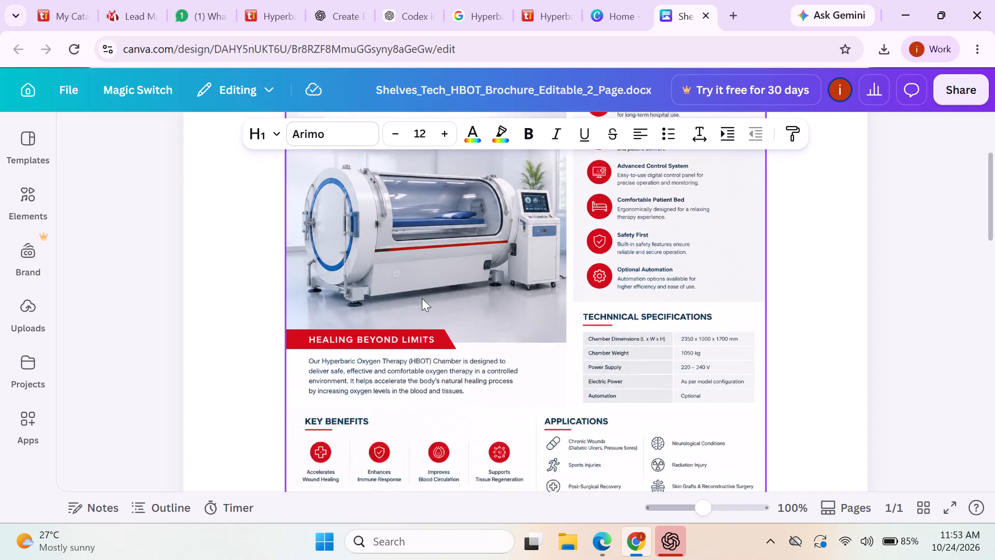
scroll(422, 298, down, 4)
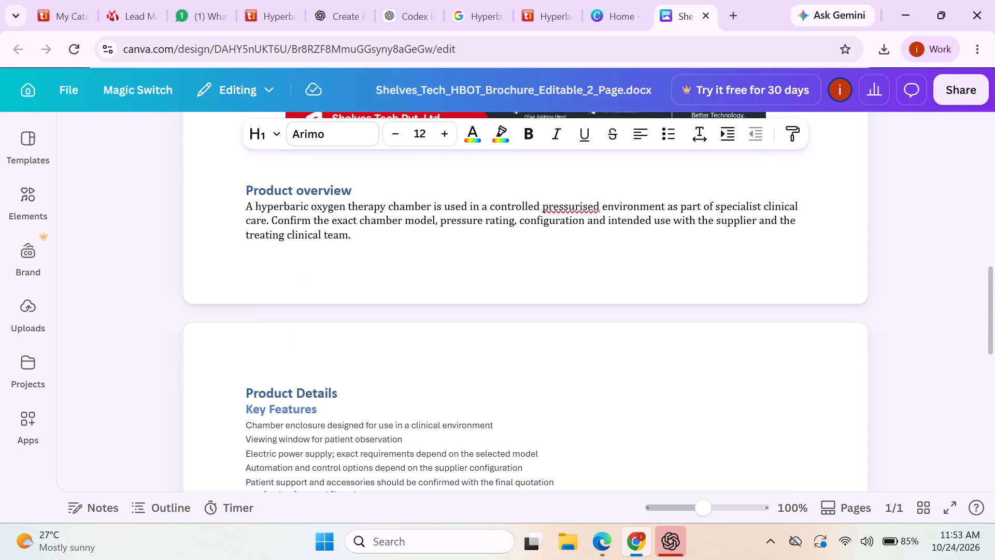
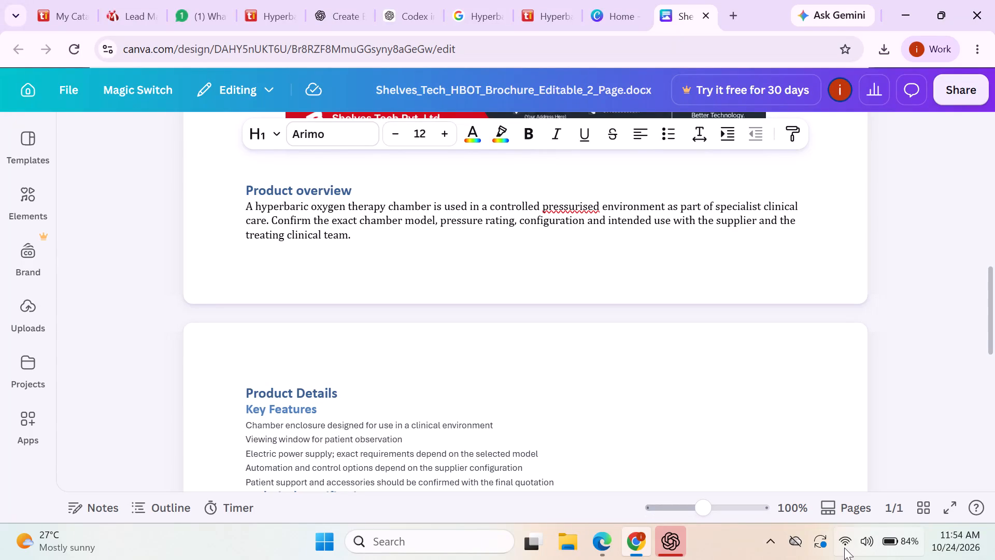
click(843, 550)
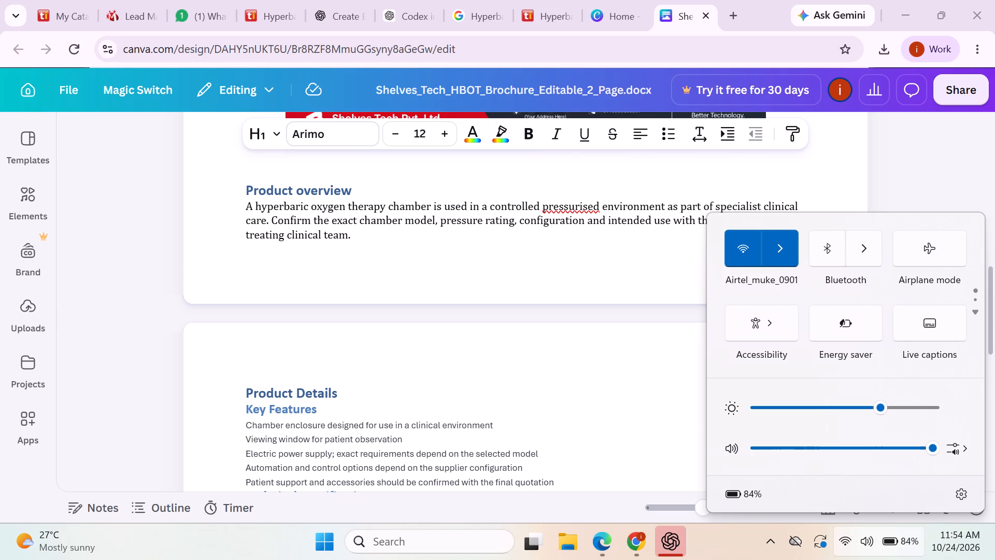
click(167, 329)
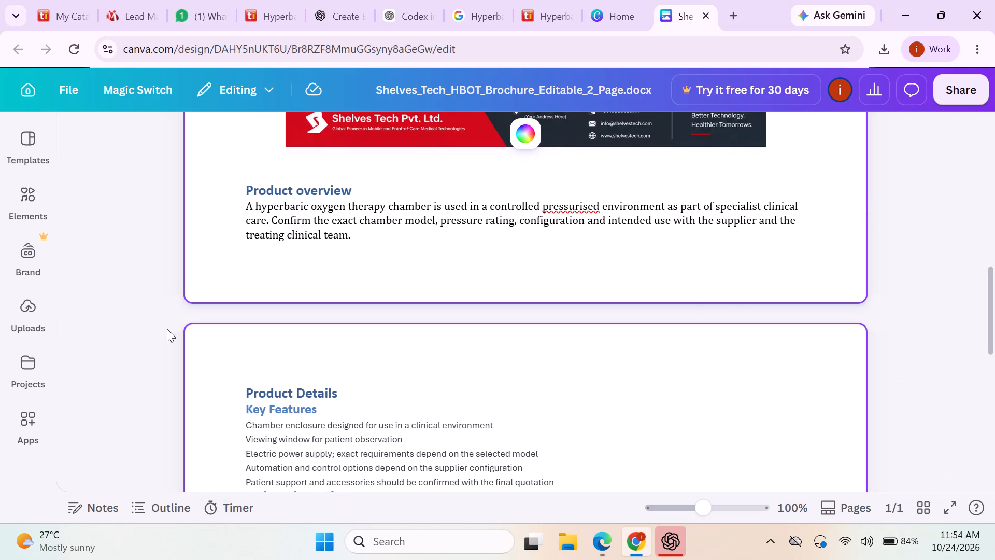
Review both pages of the imported brochure, from the first-page product image to the specifications table, Suitable Setting text and contact lines.
scroll(491, 373, down, 4)
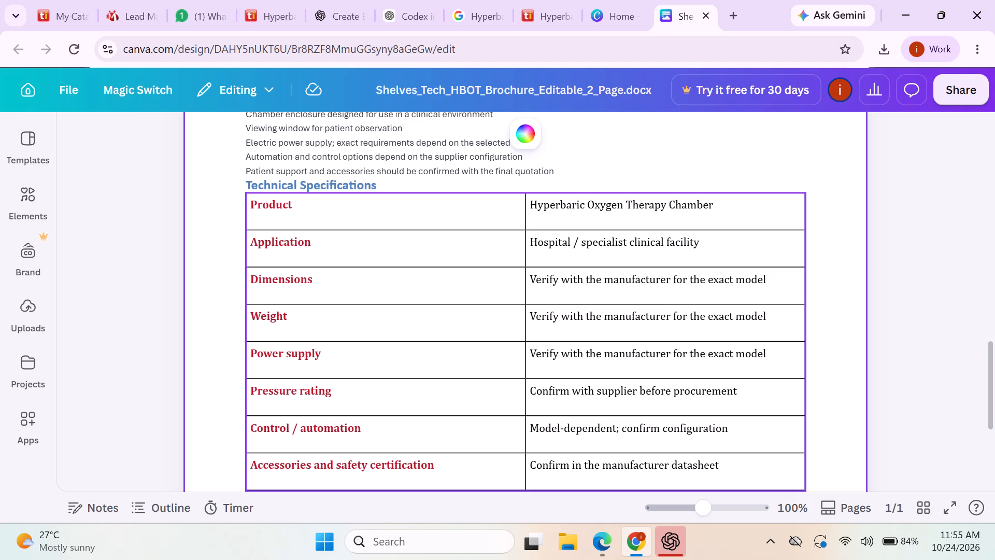
scroll(490, 367, down, 5)
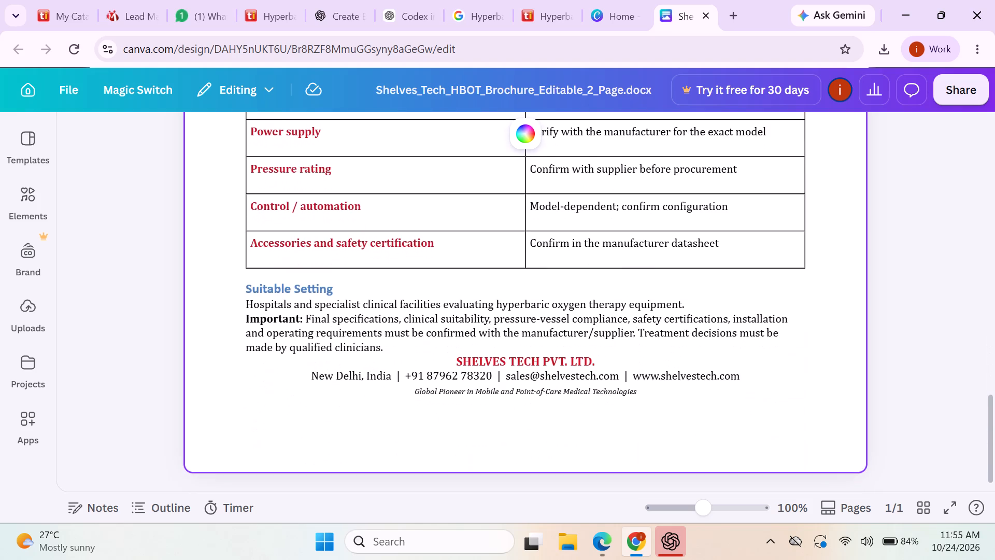
scroll(490, 367, up, 13)
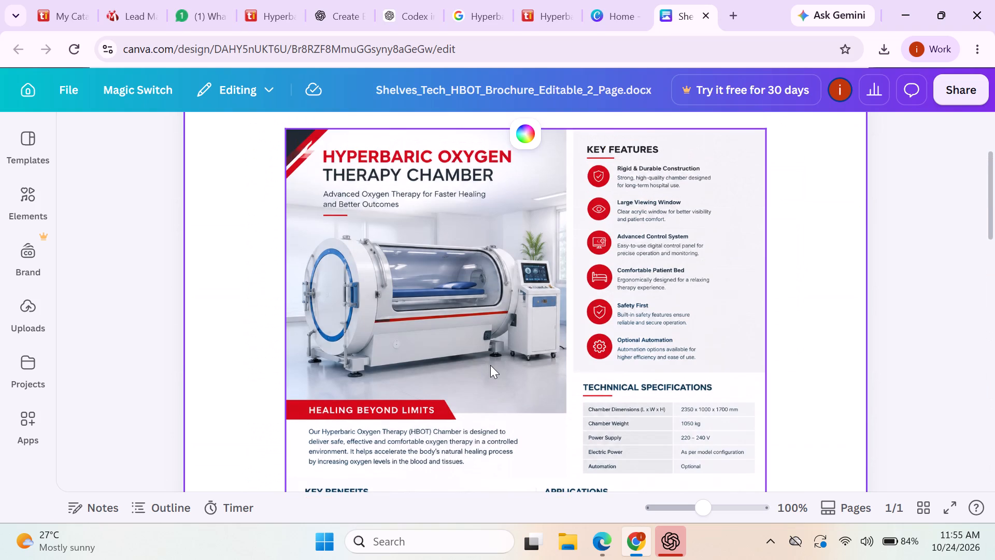
scroll(492, 363, down, 8)
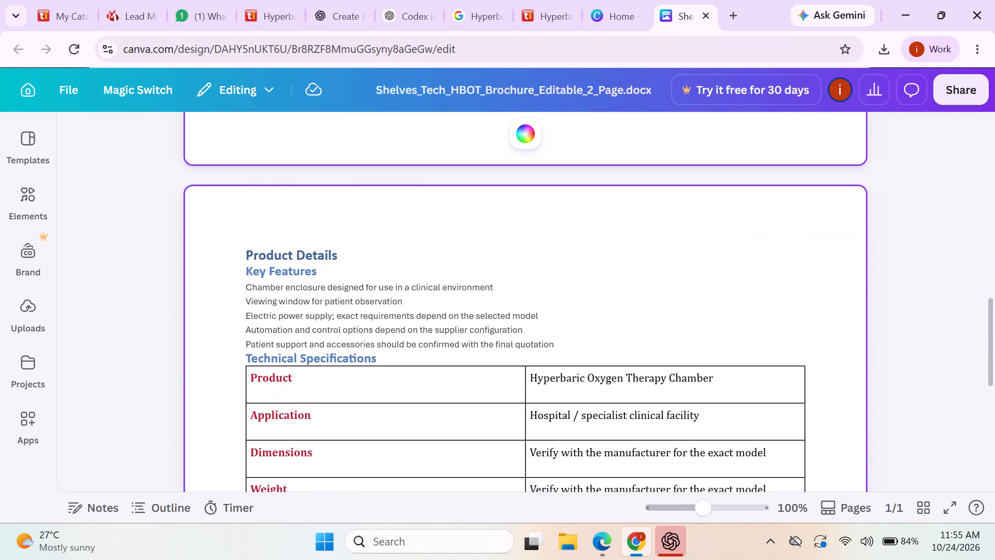
scroll(492, 363, down, 1)
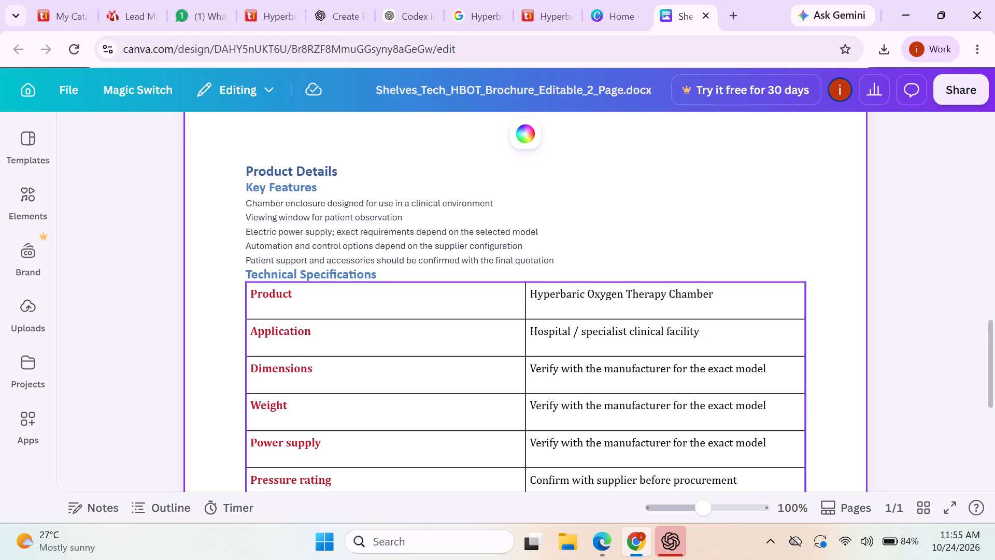
scroll(578, 359, up, 7)
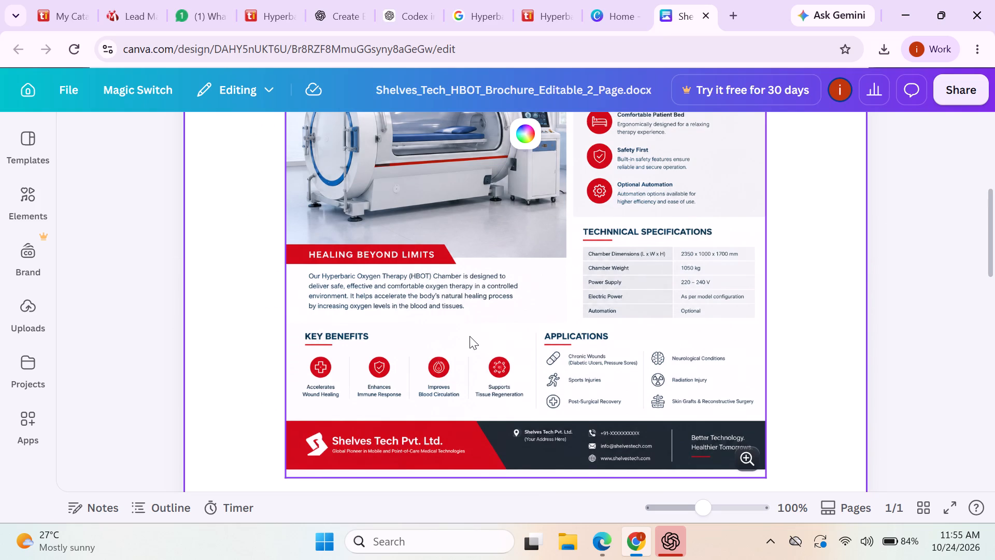
scroll(470, 336, down, 2)
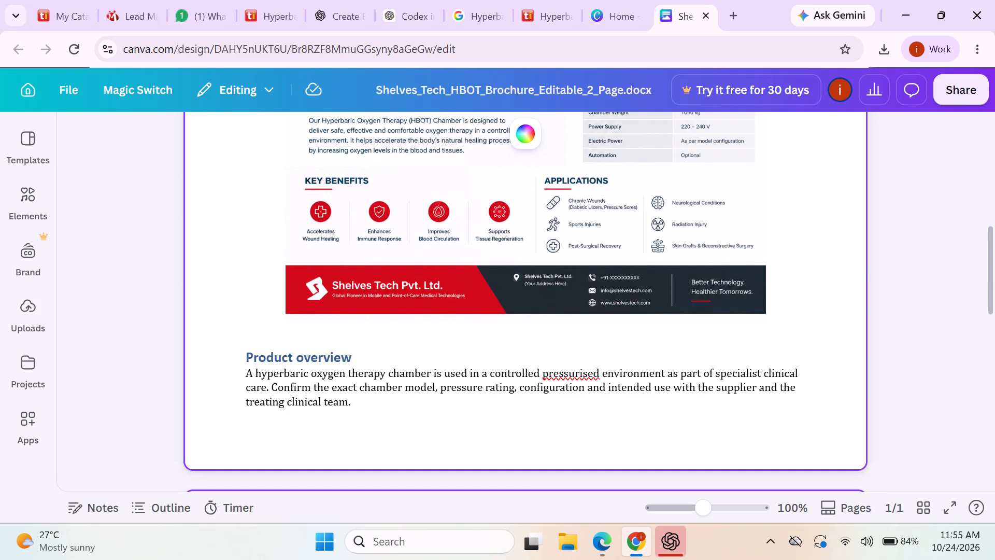
scroll(463, 368, down, 6)
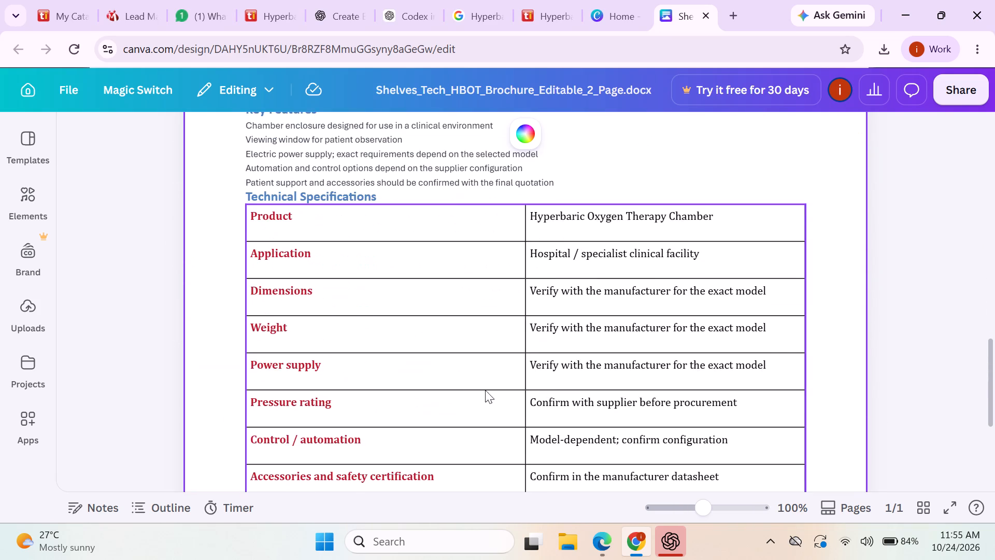
scroll(584, 380, down, 6)
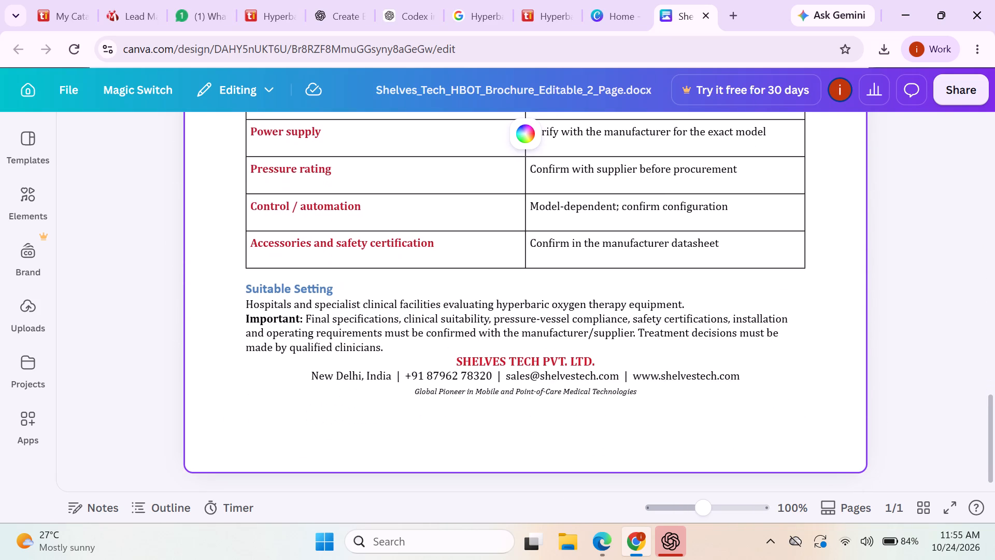
scroll(584, 380, up, 1)
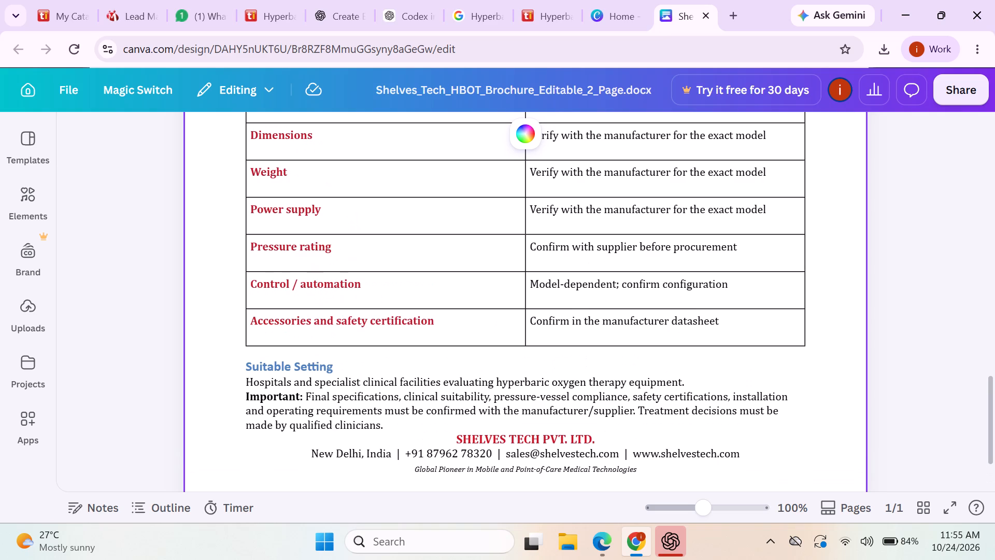
scroll(584, 380, up, 4)
scroll(584, 380, down, 4)
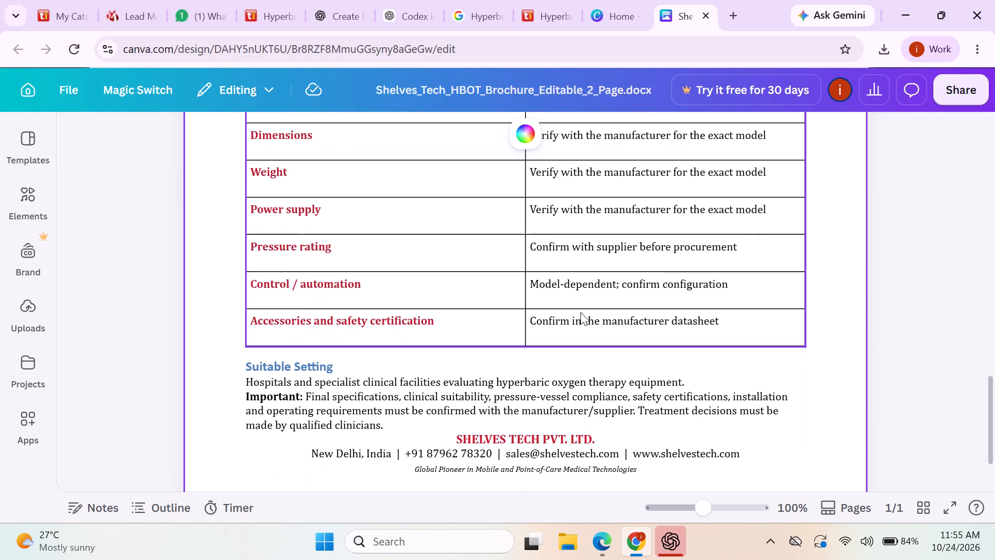
scroll(581, 312, up, 1)
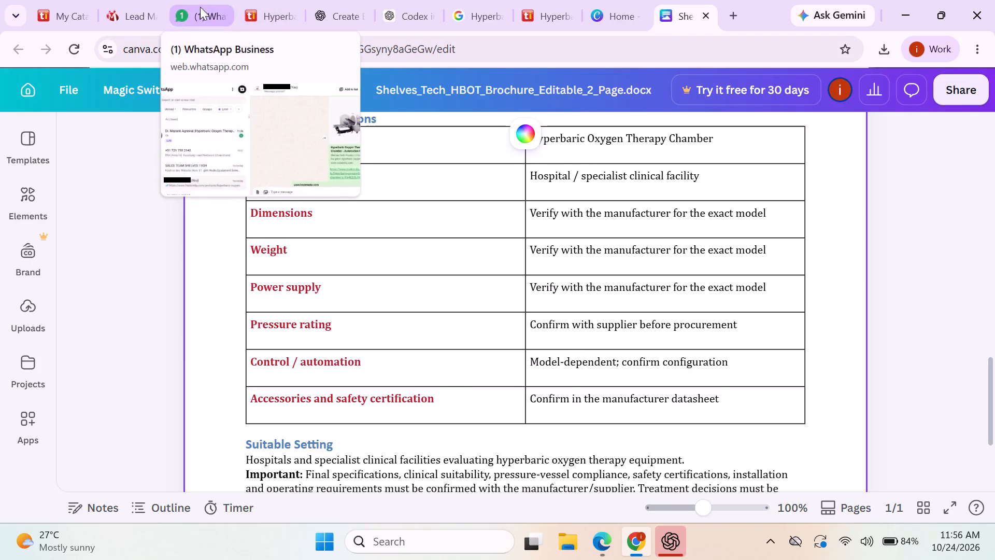
Examine the specifications and company details on the TradeIndia product page for the Shelves Tech hyperbaric oxygen therapy chamber.
click(133, 14)
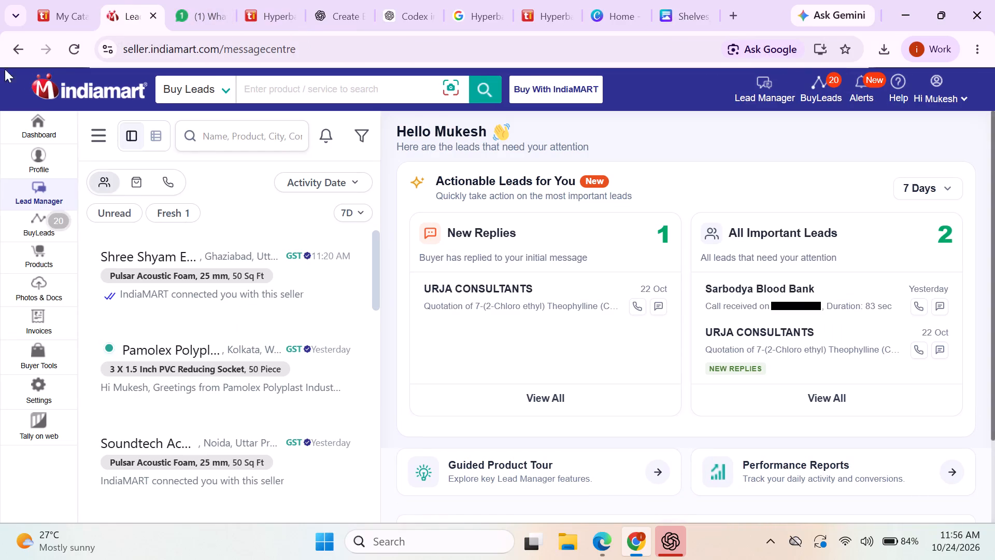
click(52, 18)
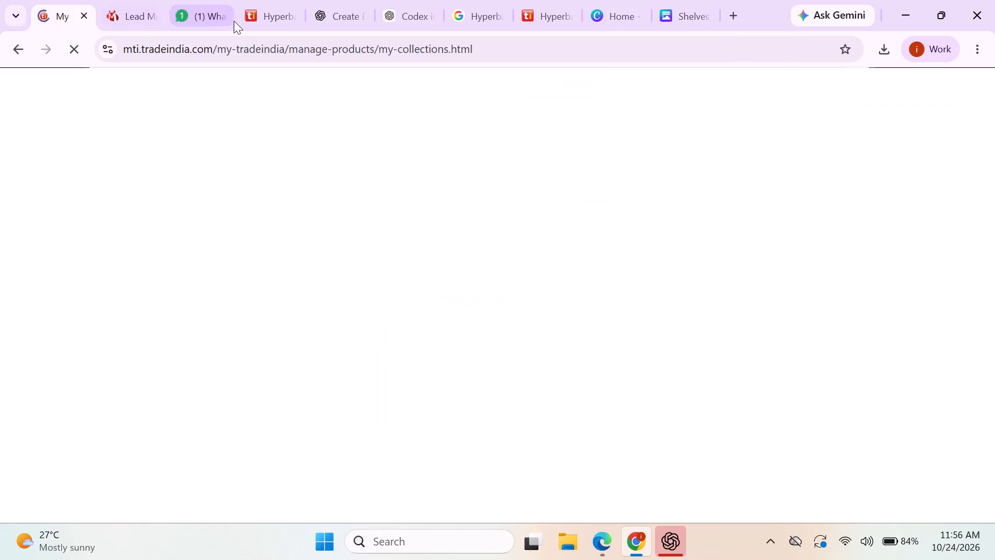
click(253, 12)
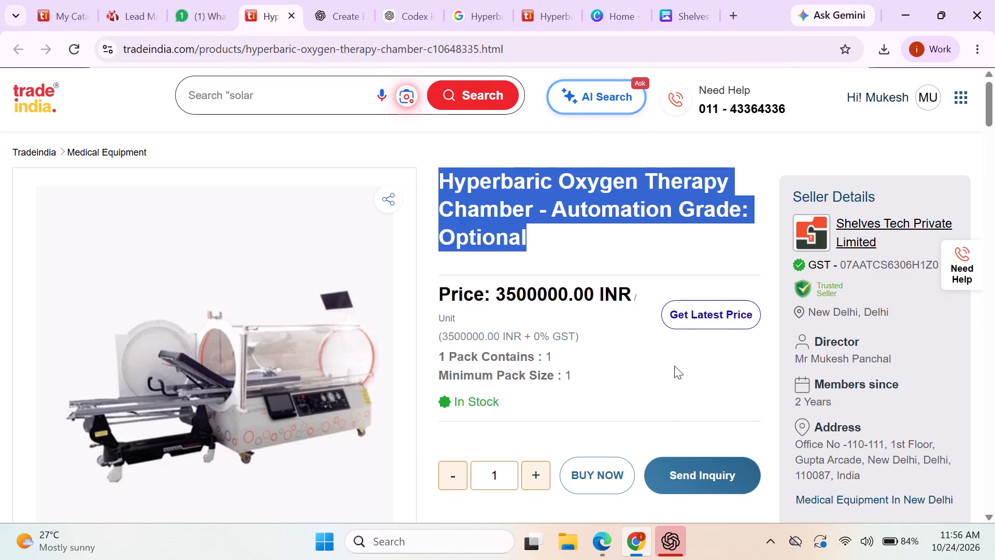
scroll(674, 366, down, 4)
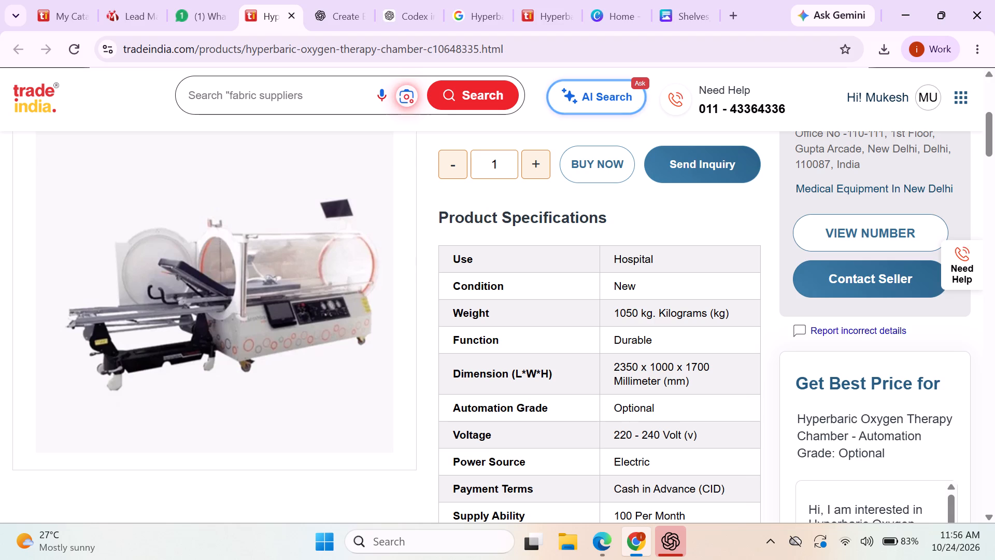
scroll(674, 362, down, 1)
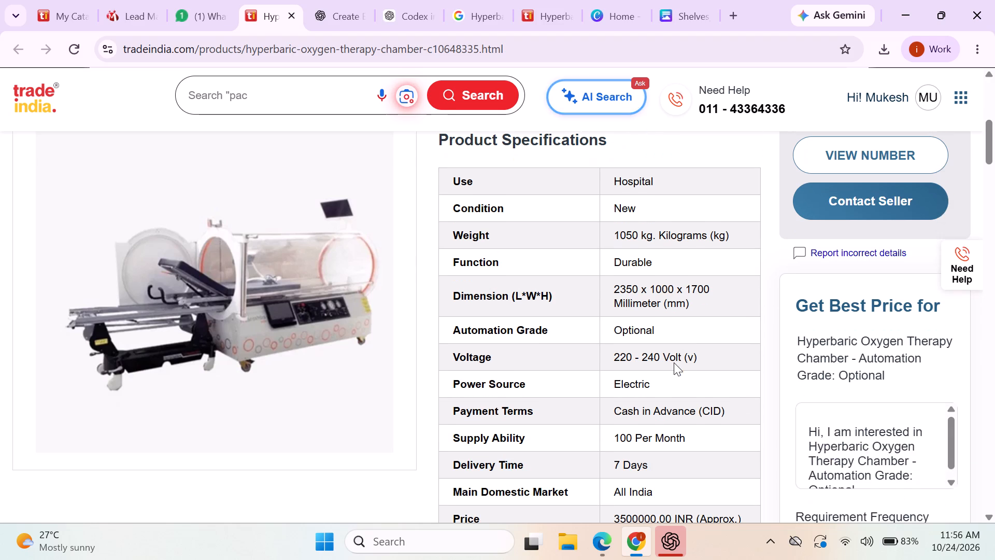
scroll(674, 362, down, 3)
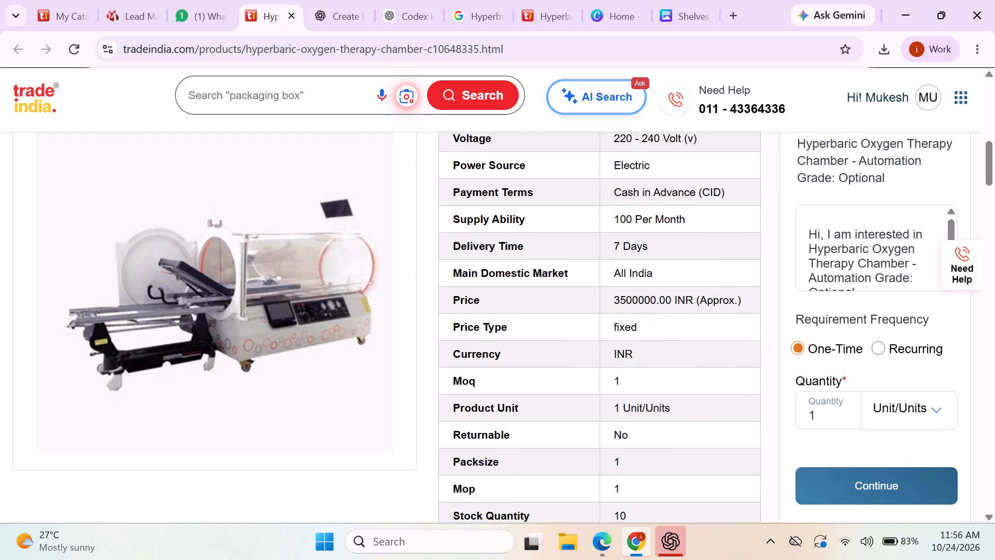
scroll(674, 362, down, 4)
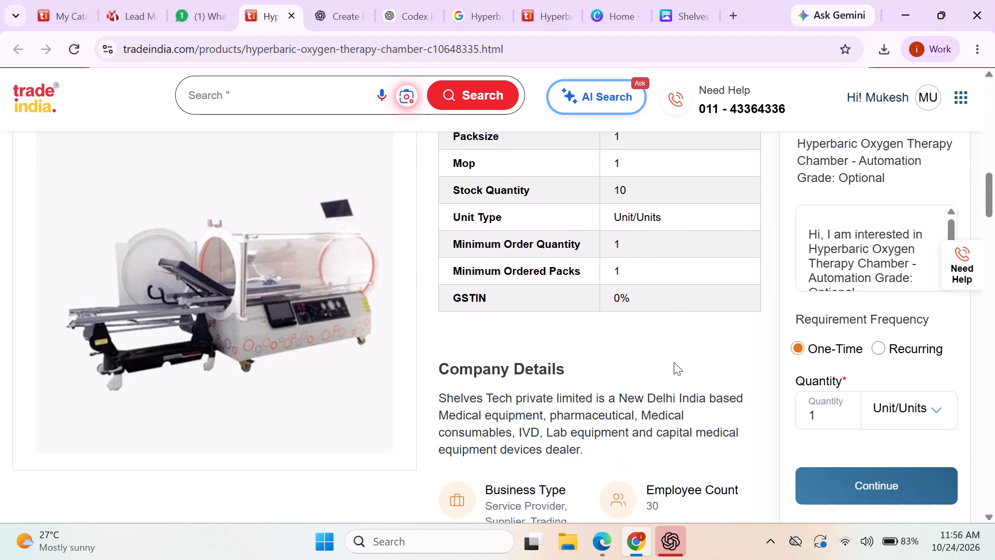
scroll(674, 362, down, 5)
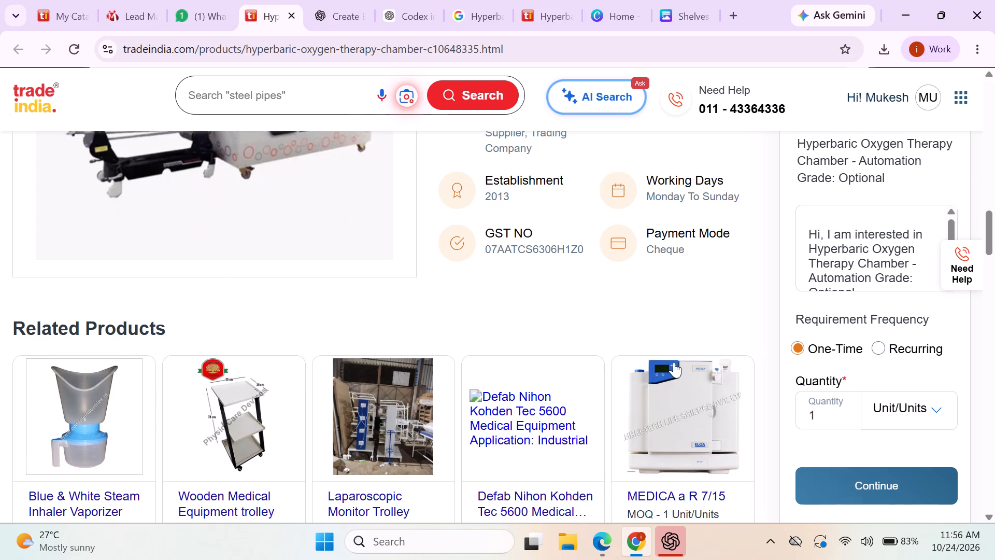
scroll(674, 362, down, 1)
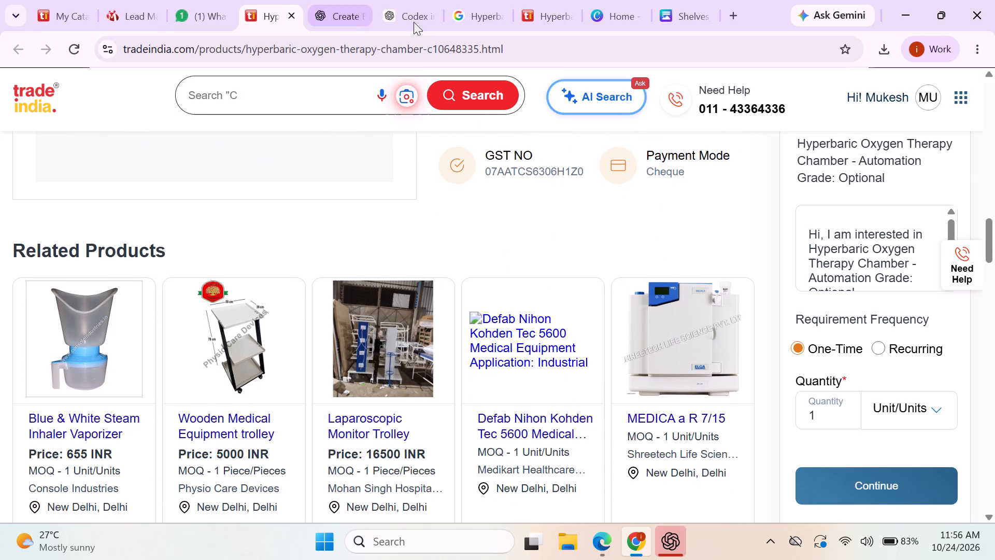
Return to the Canva brochure and compare page two's Technical Specifications table with the specifications in the first-page image.
click(620, 19)
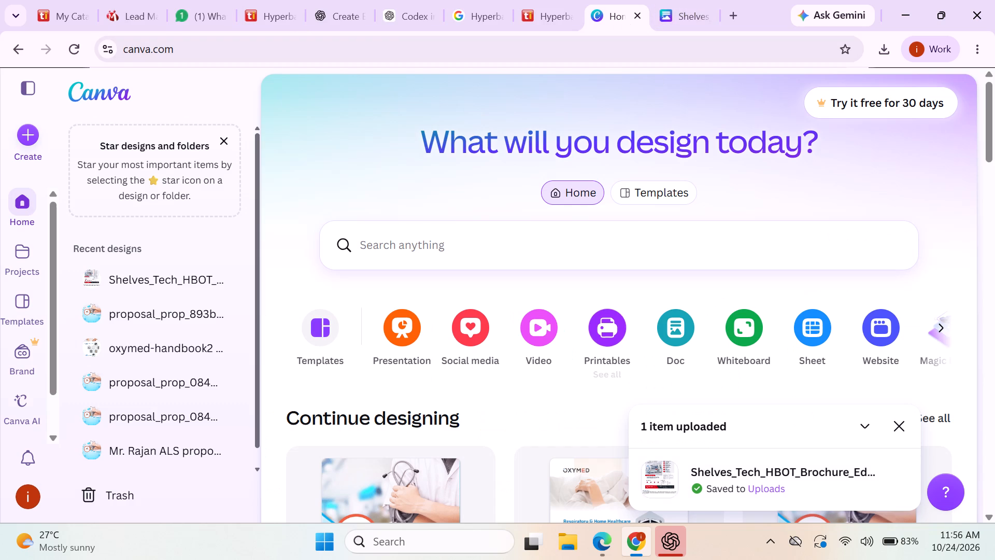
click(675, 19)
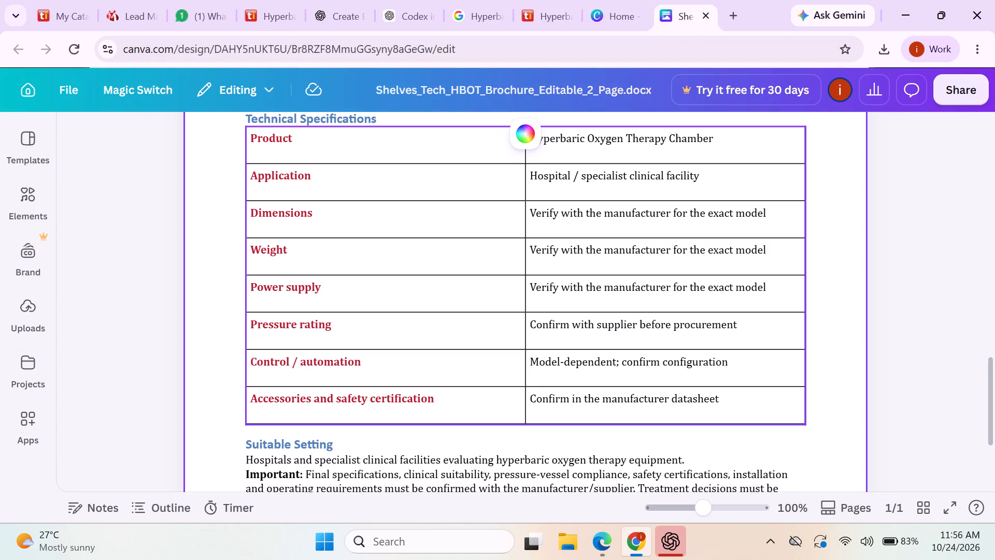
click(234, 398)
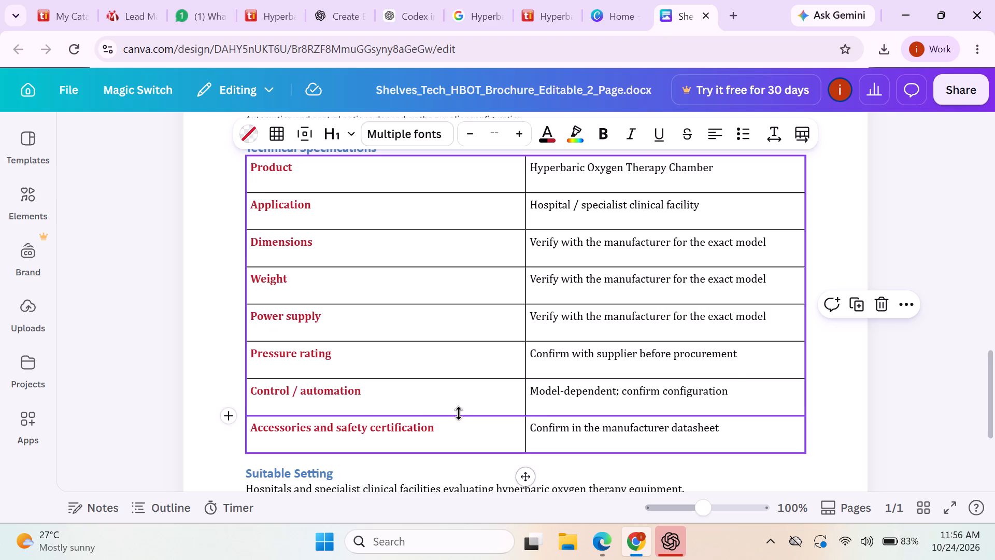
scroll(459, 413, down, 3)
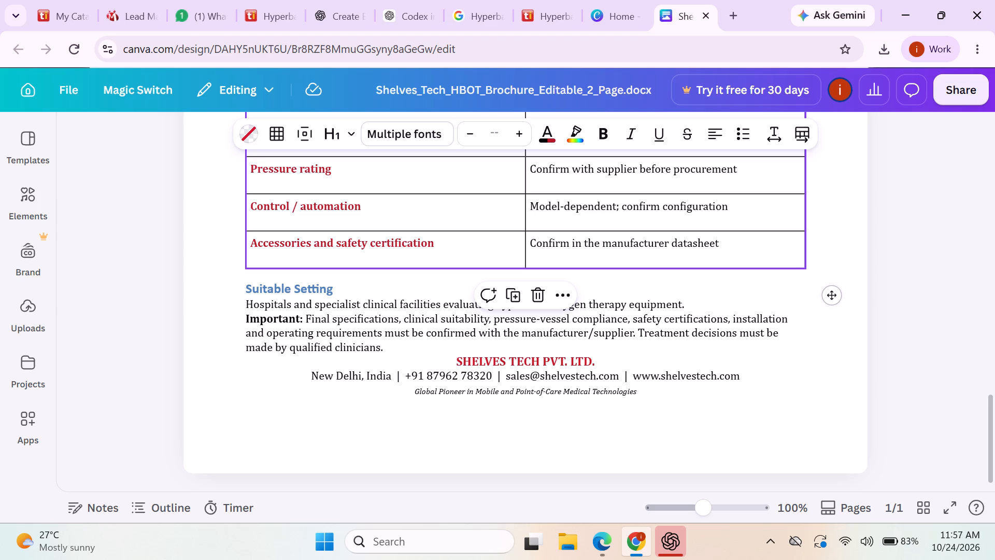
scroll(394, 399, up, 1)
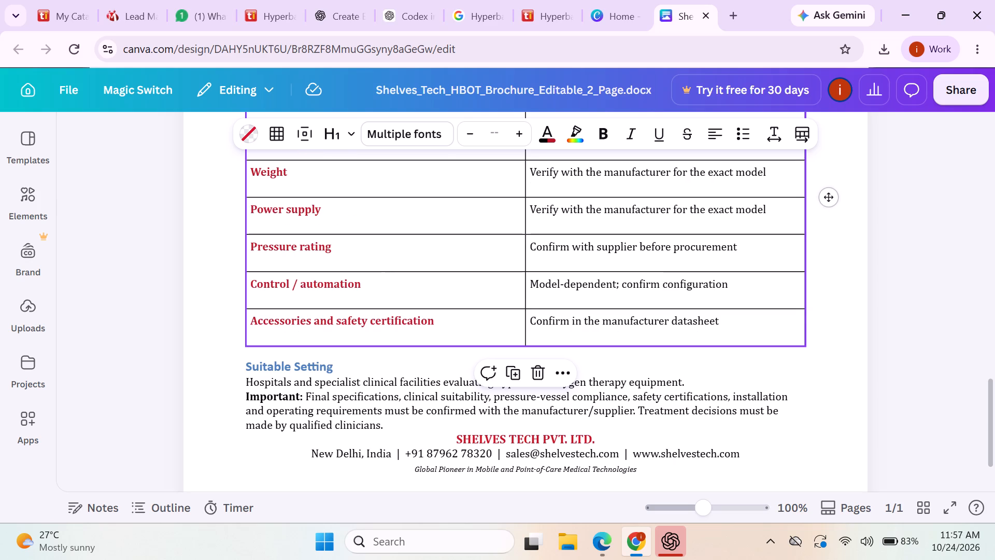
scroll(621, 421, up, 1)
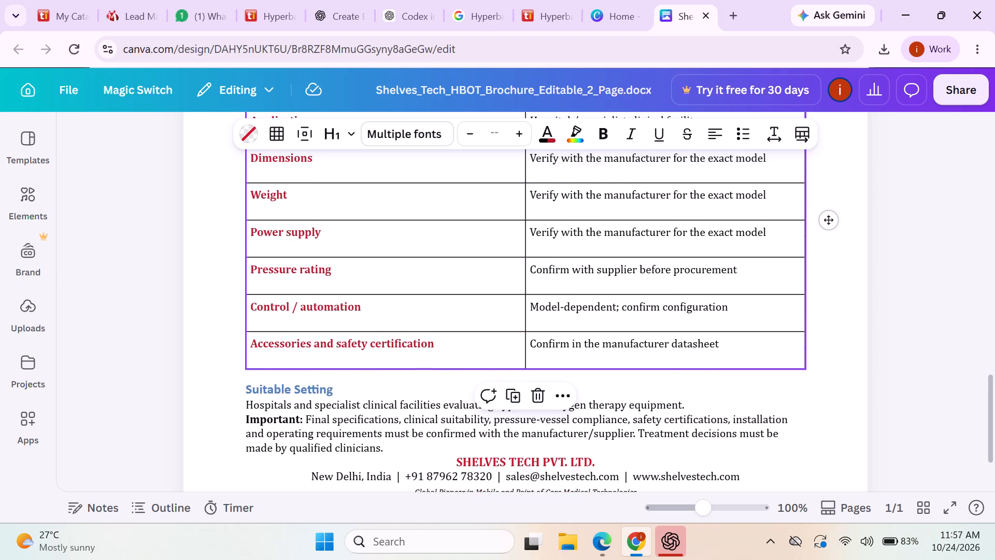
scroll(621, 421, up, 2)
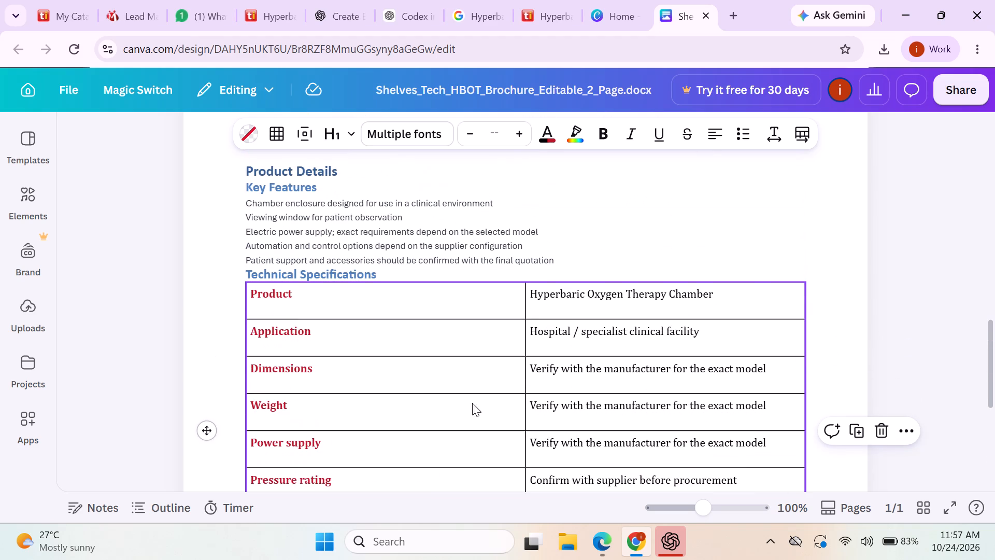
scroll(462, 374, up, 4)
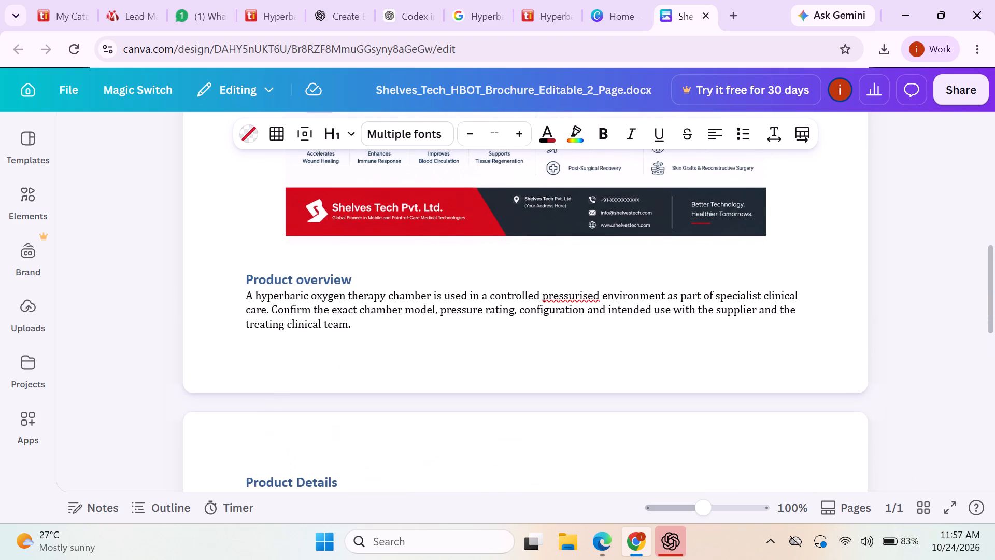
scroll(463, 374, up, 3)
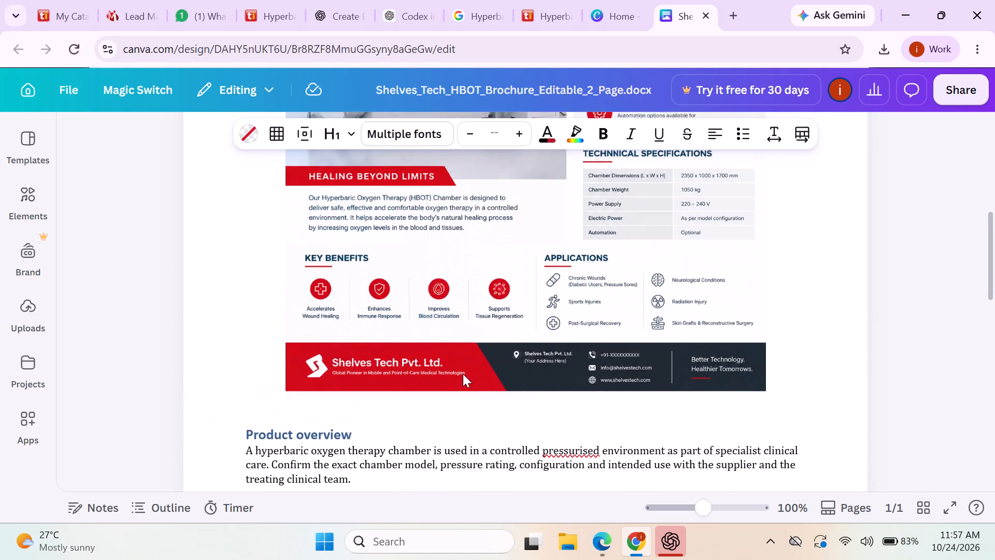
scroll(463, 374, down, 5)
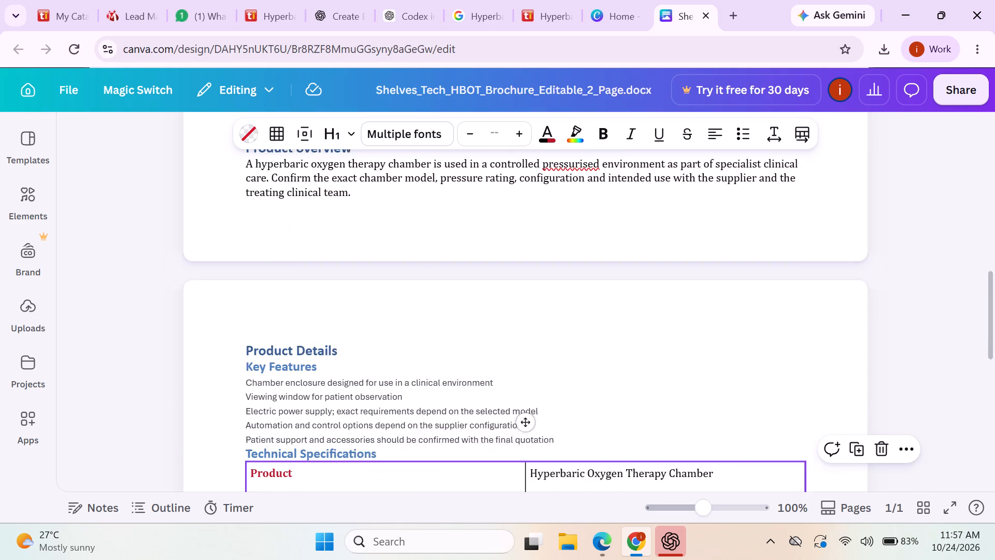
scroll(465, 370, down, 2)
scroll(465, 370, up, 3)
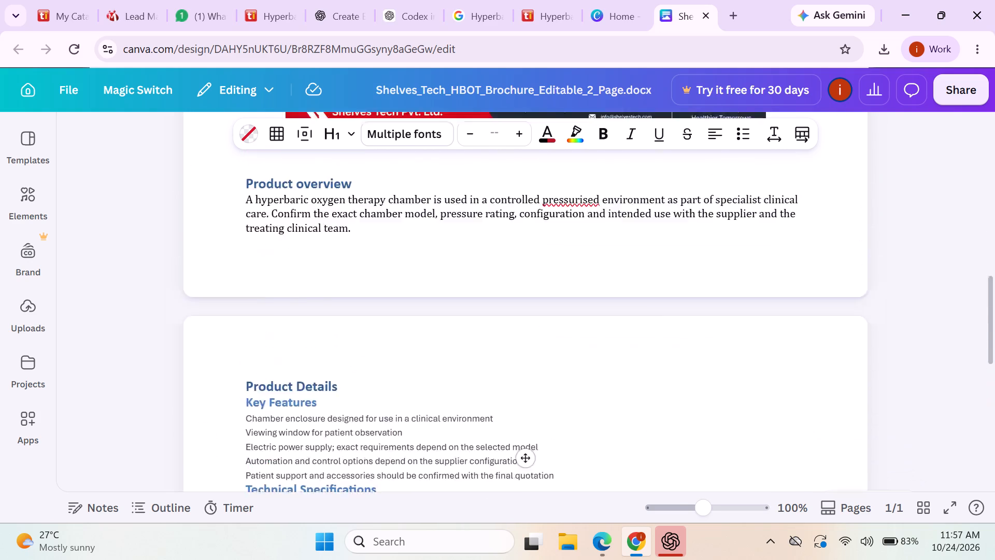
scroll(465, 370, up, 5)
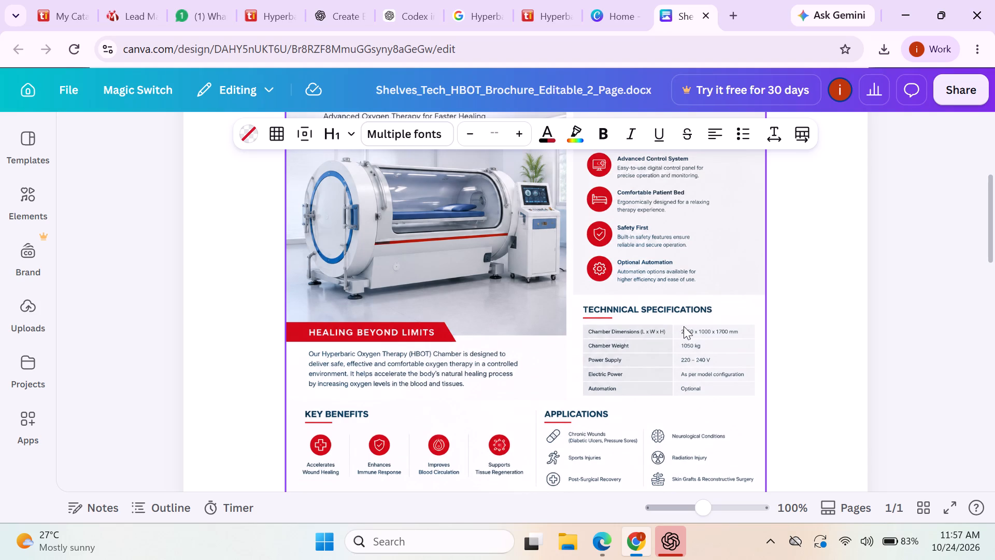
Delete the whole table under the Technical Specifications heading on page two of the brochure.
click(677, 341)
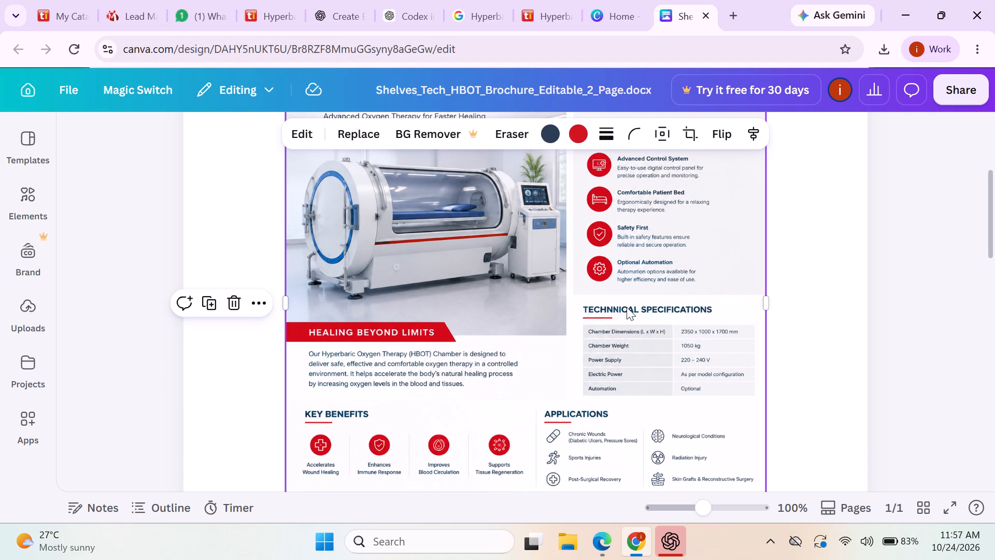
scroll(627, 307, down, 7)
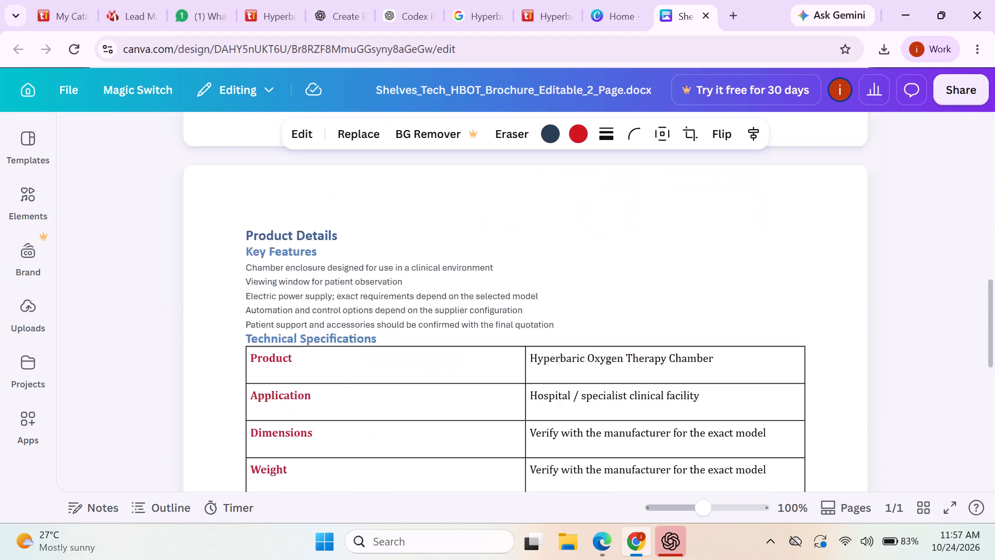
scroll(628, 311, down, 5)
click(494, 233)
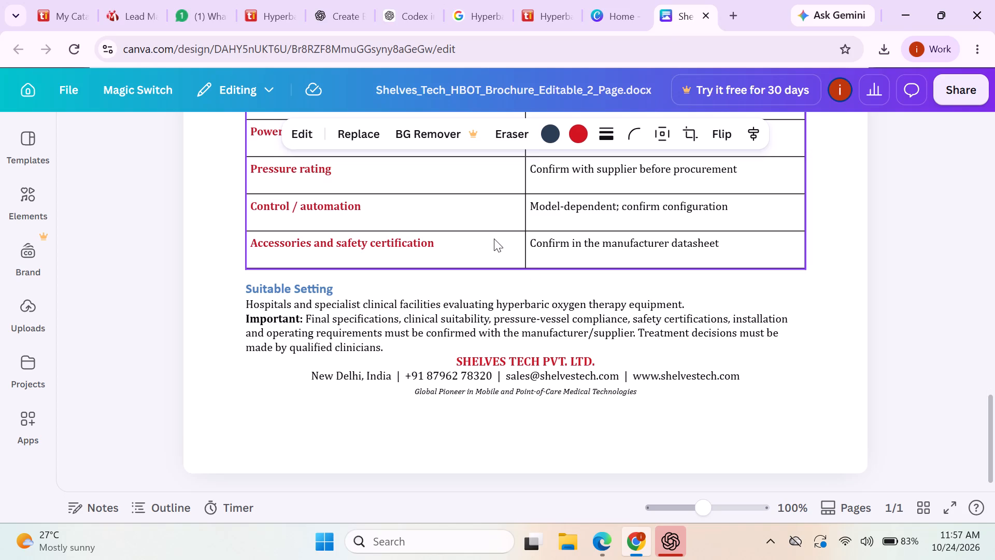
scroll(491, 240, up, 3)
click(465, 286)
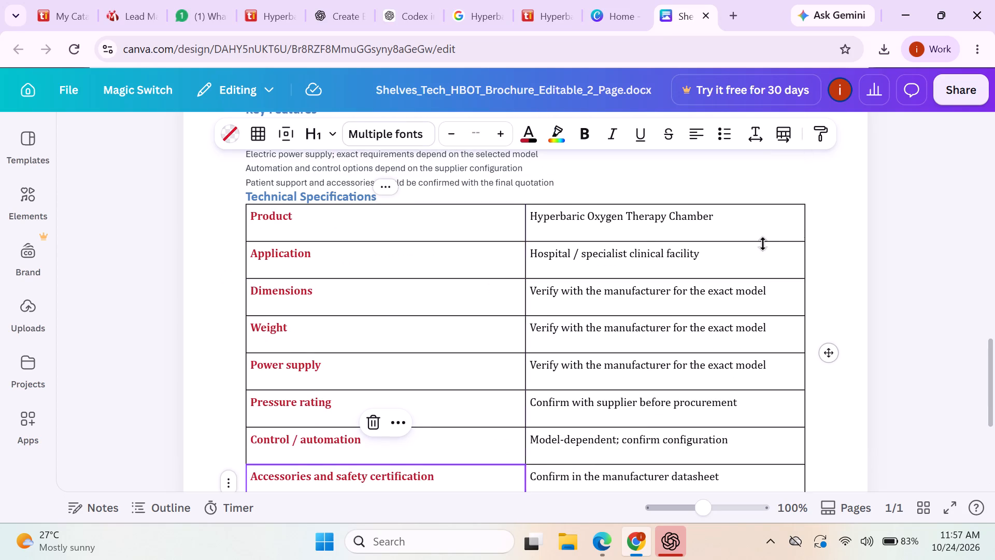
click(793, 213)
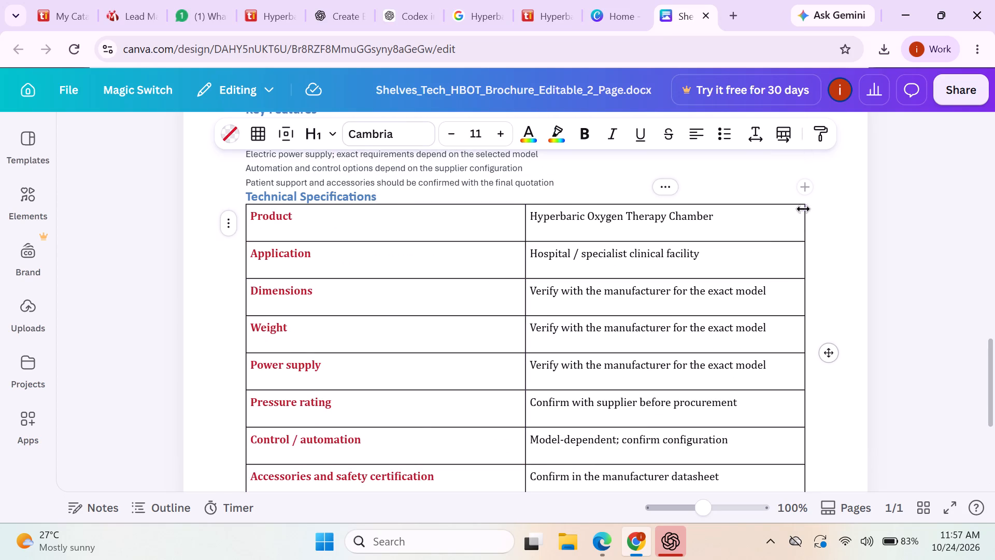
click(805, 208)
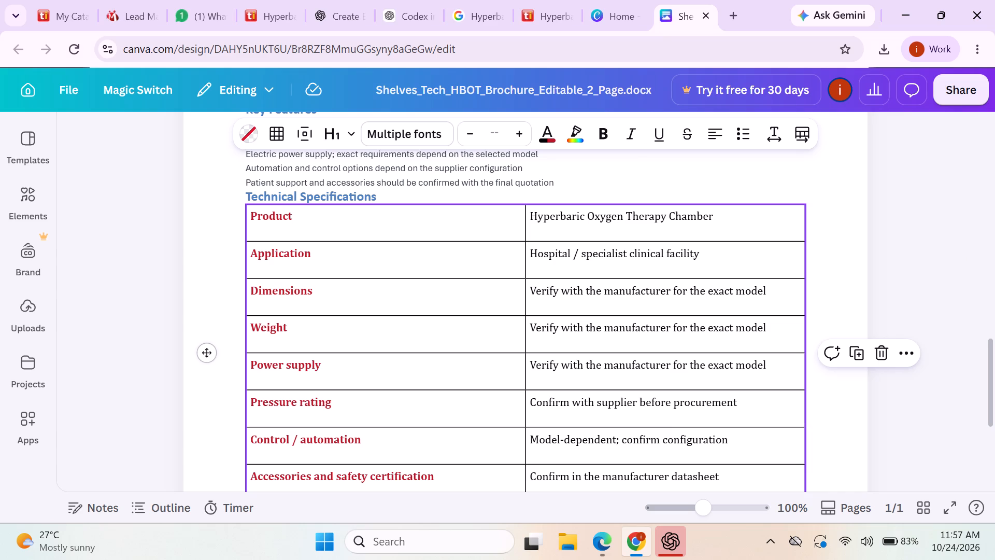
key(Delete)
Review the remaining page-two text, from Product Details to the company contact lines, together with the Product overview on page one.
scroll(642, 240, up, 2)
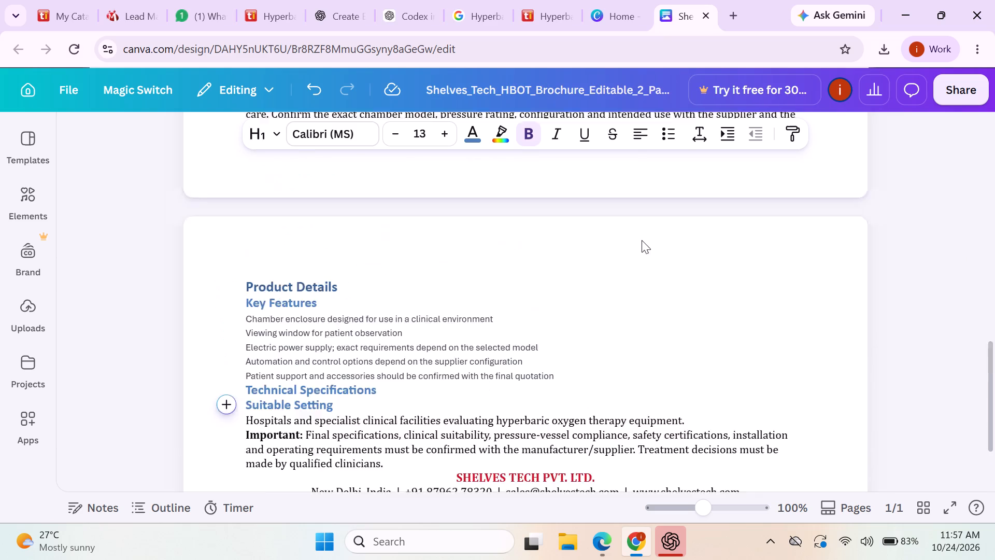
scroll(642, 240, down, 2)
scroll(642, 240, up, 2)
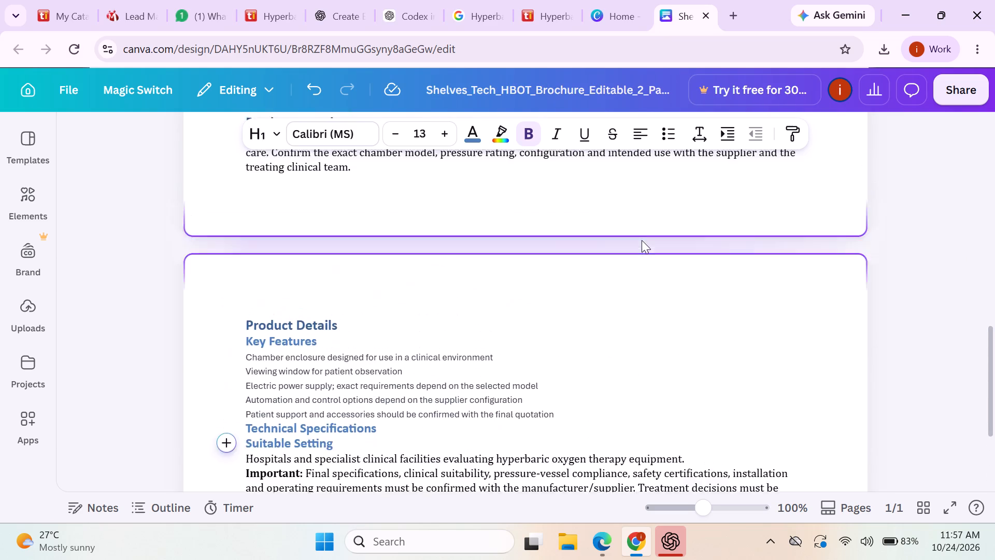
scroll(642, 240, up, 1)
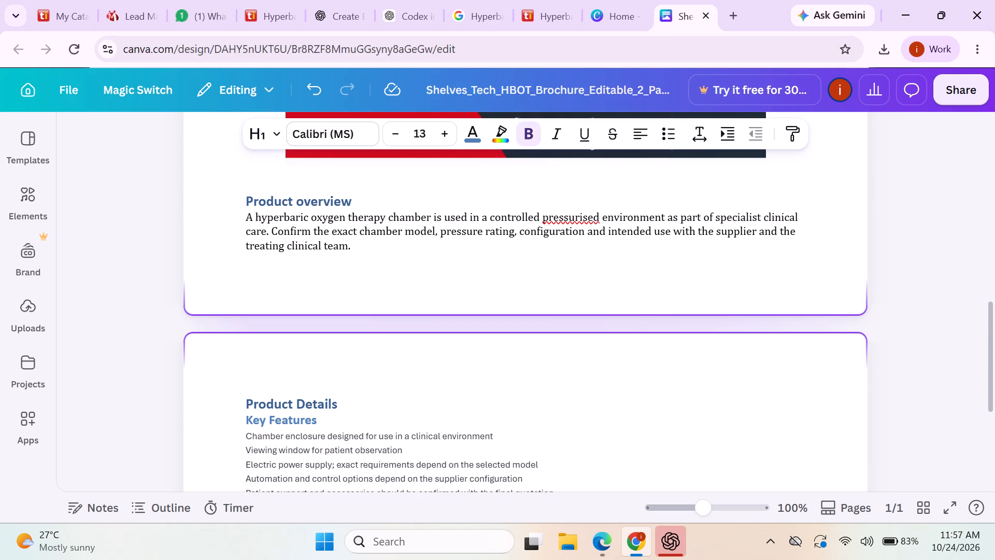
scroll(338, 405, up, 1)
click(460, 438)
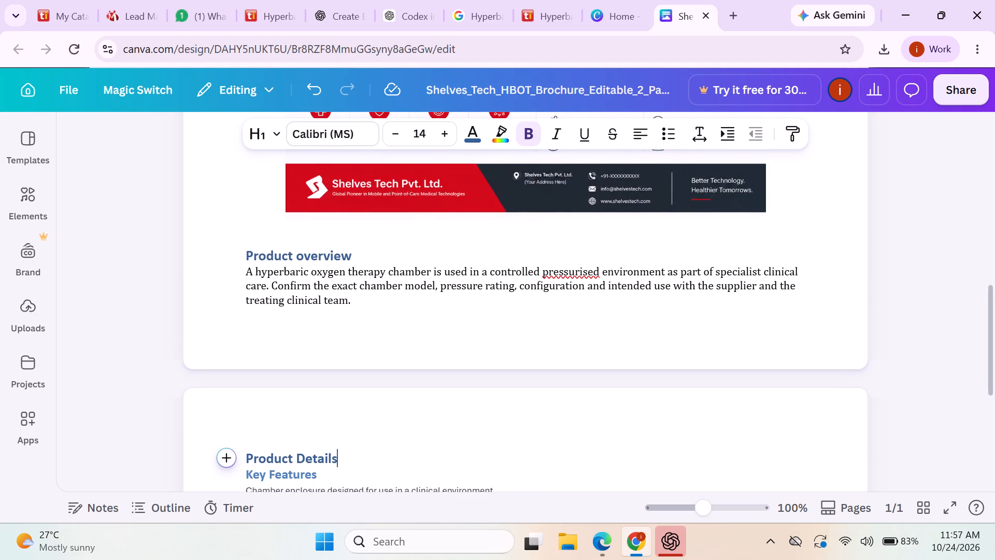
scroll(408, 416, down, 1)
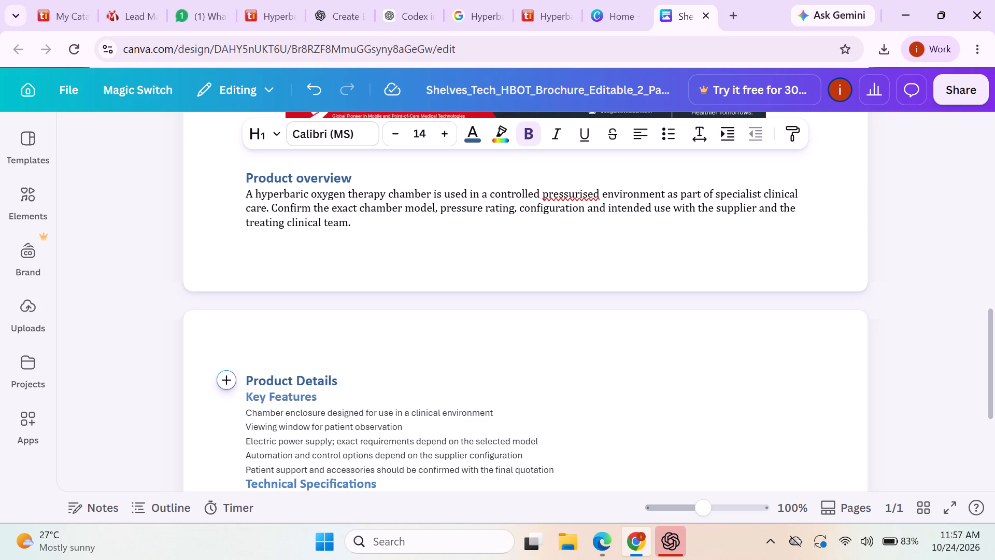
scroll(410, 367, down, 4)
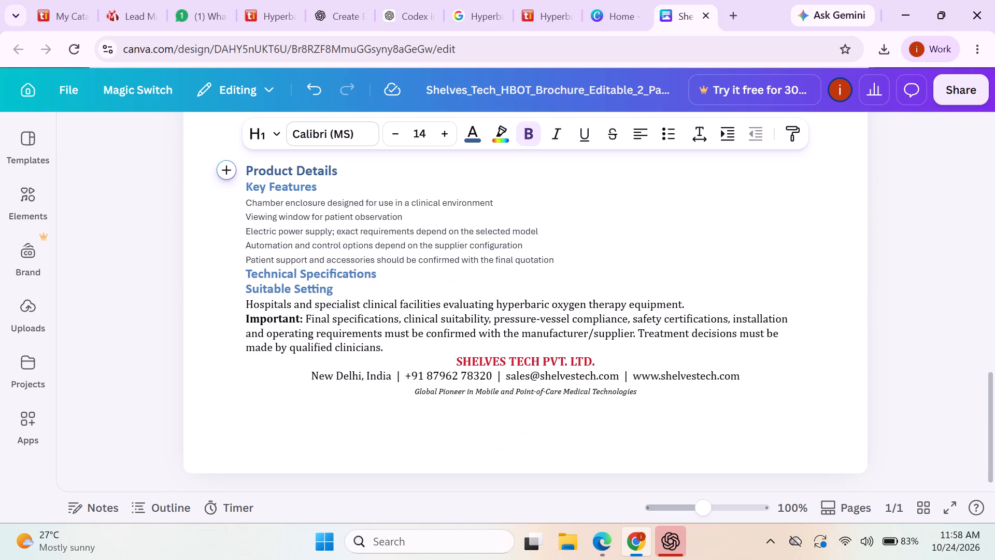
scroll(410, 367, up, 1)
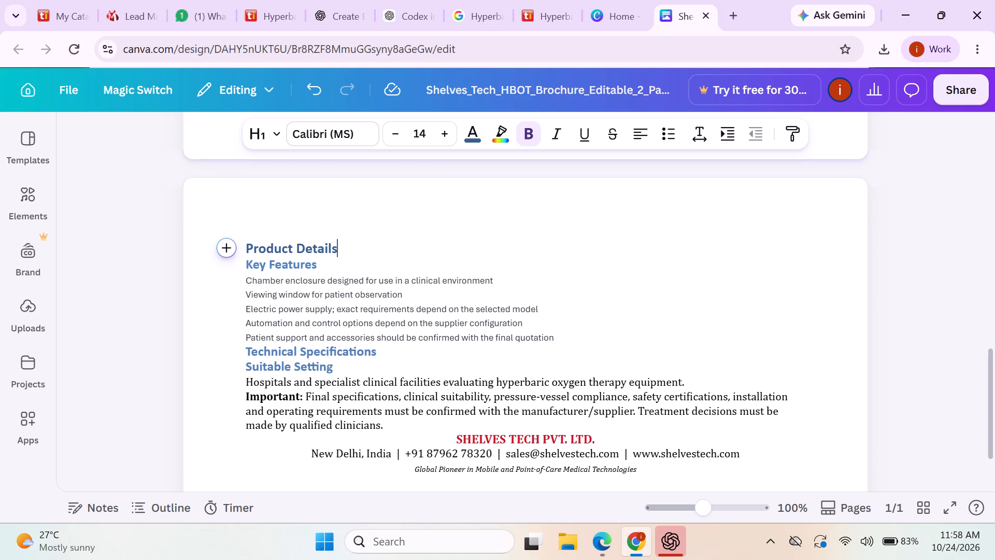
scroll(378, 397, down, 7)
scroll(380, 395, up, 4)
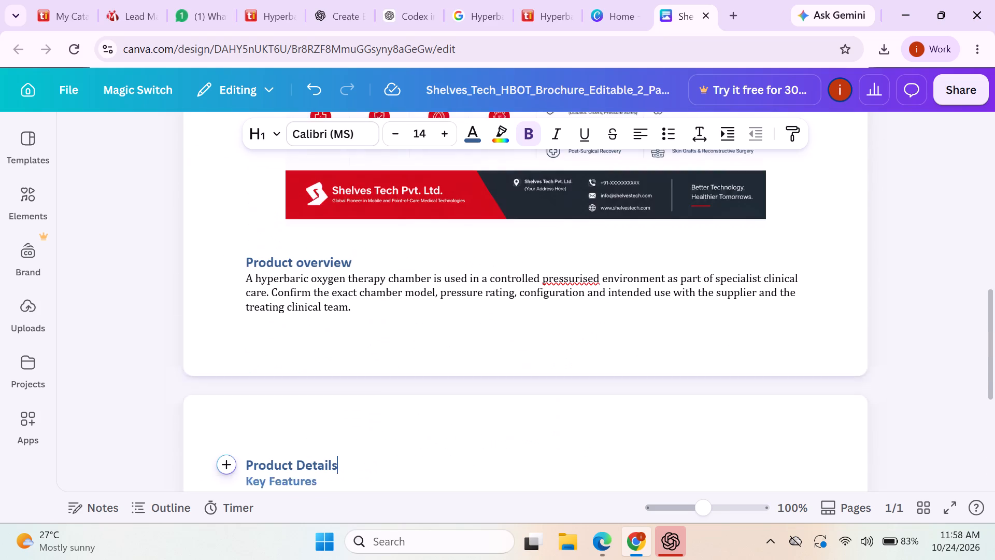
scroll(357, 372, down, 10)
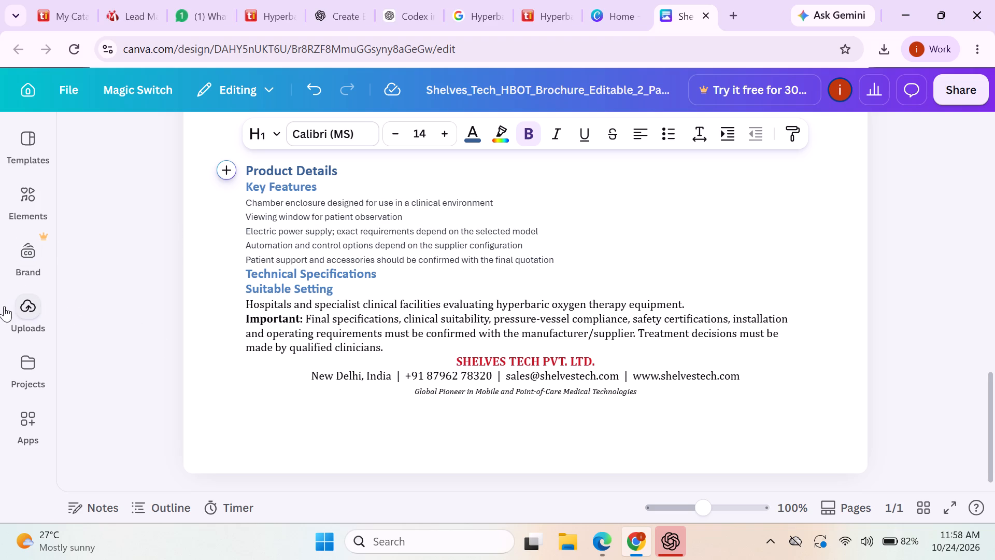
Browse the previously uploaded designs and open shelves-tech.pdf to examine its page thumbnails.
click(29, 322)
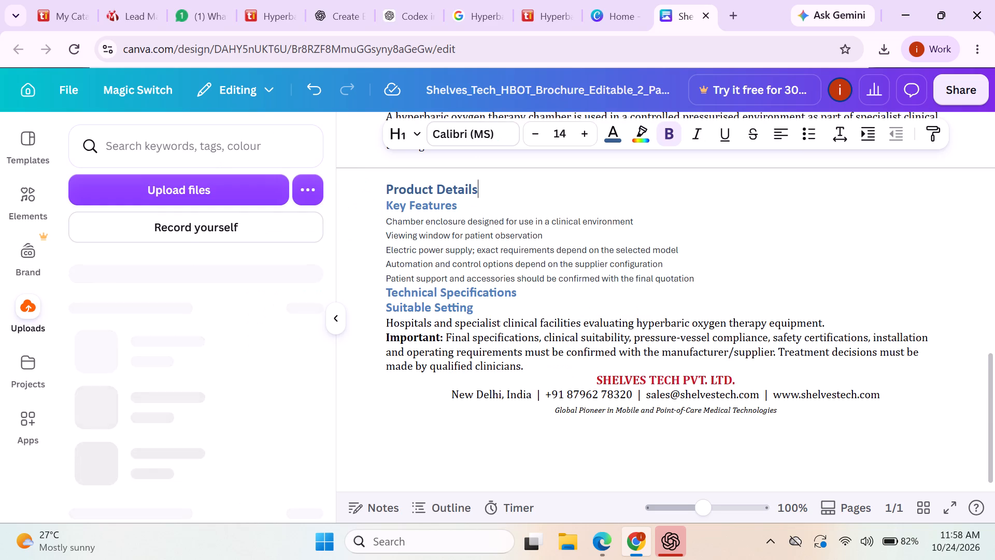
click(152, 270)
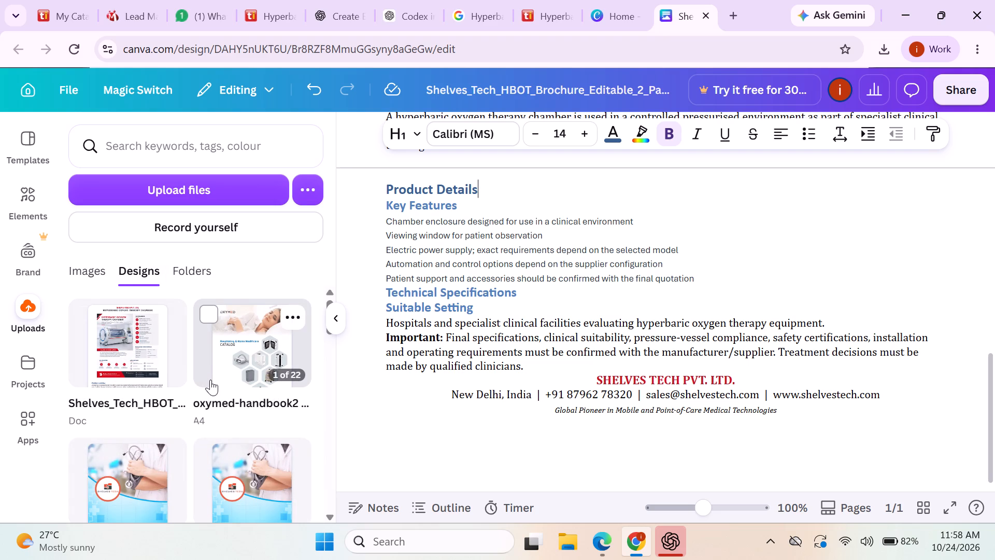
scroll(210, 380, down, 1)
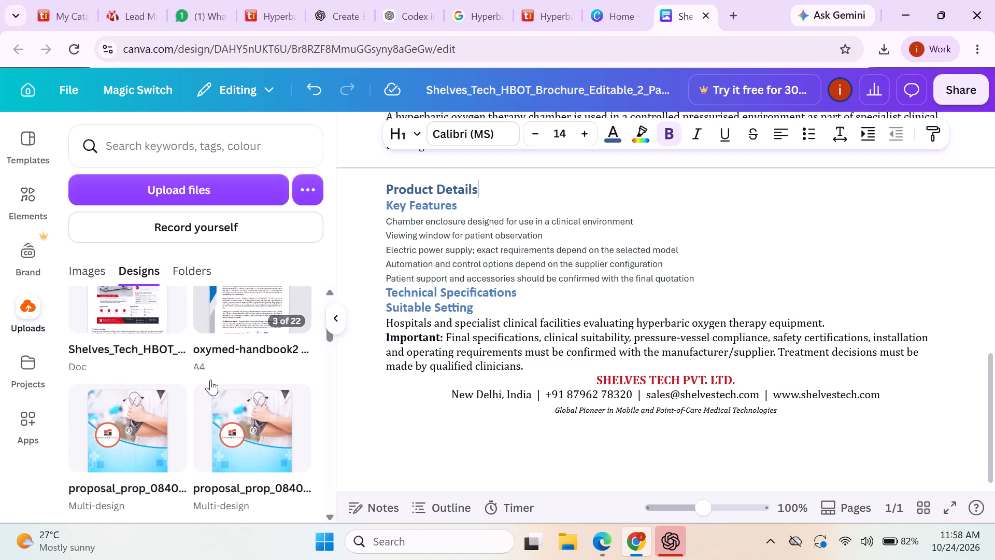
scroll(210, 380, down, 2)
scroll(210, 380, up, 1)
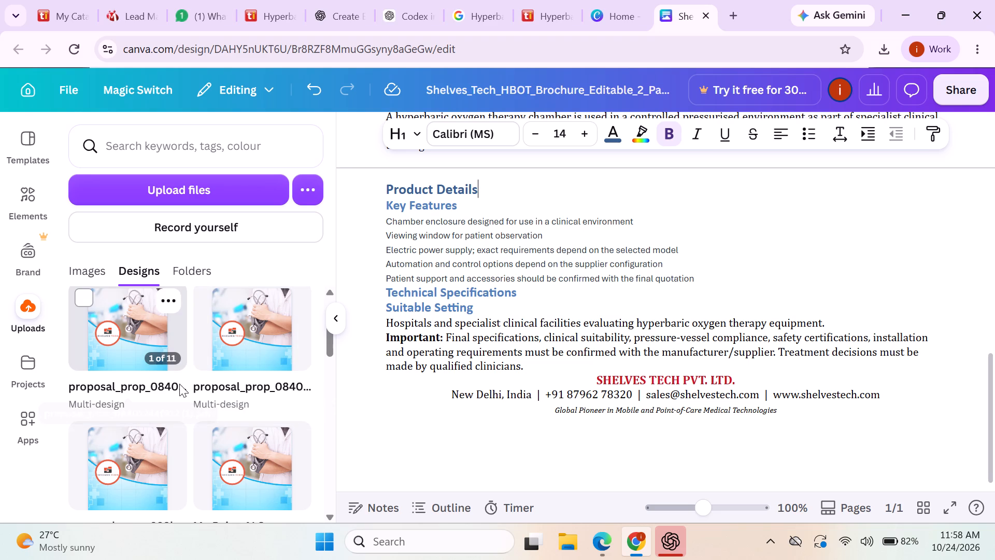
scroll(179, 384, down, 4)
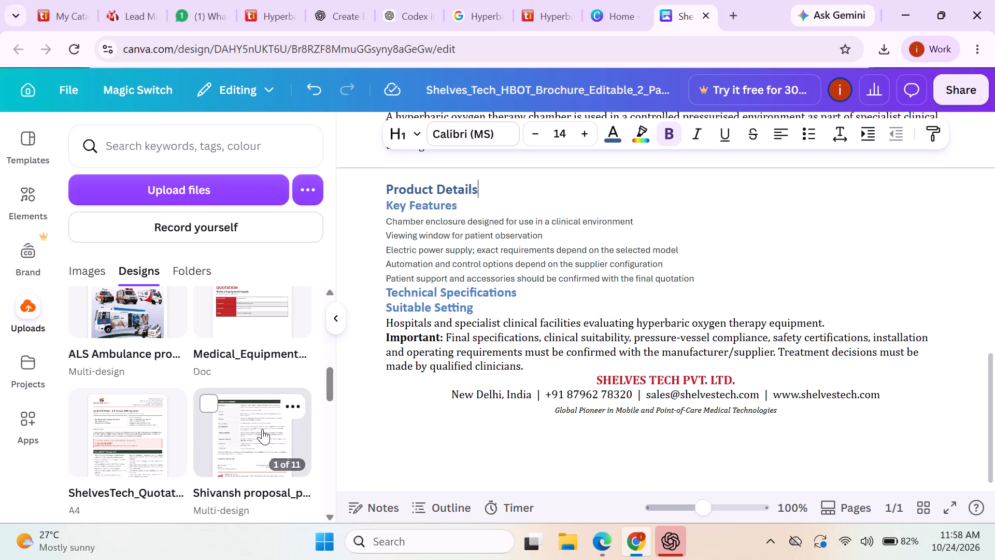
scroll(262, 429, down, 2)
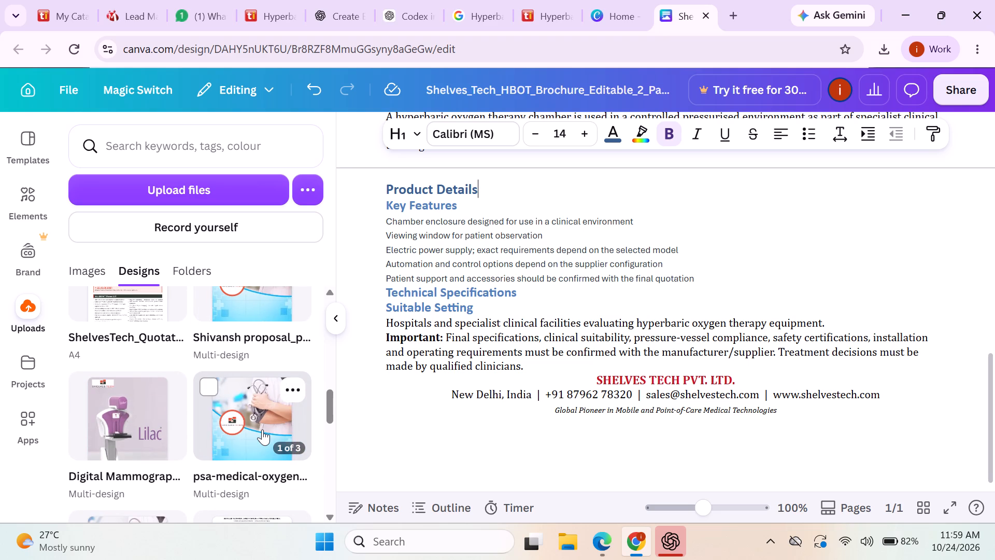
scroll(259, 428, down, 3)
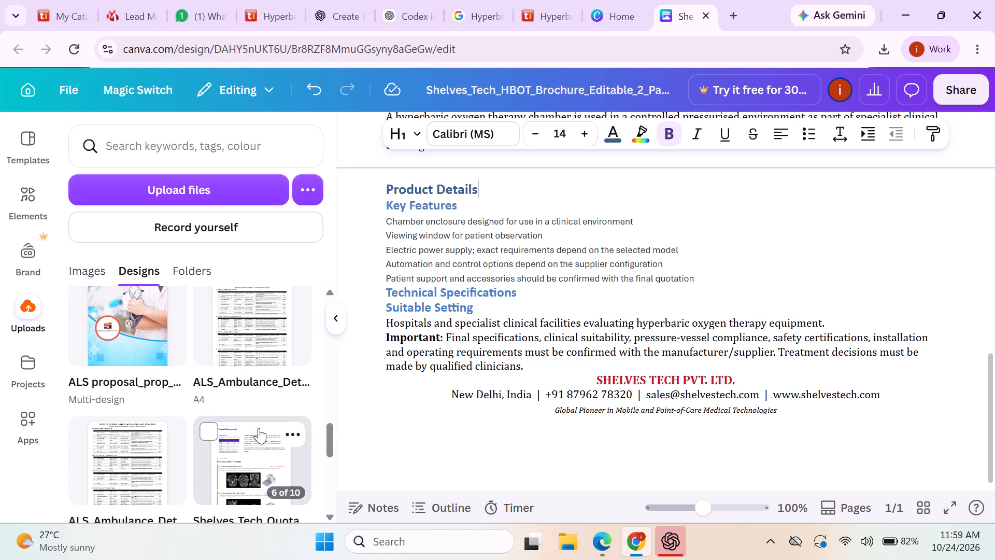
scroll(253, 429, down, 4)
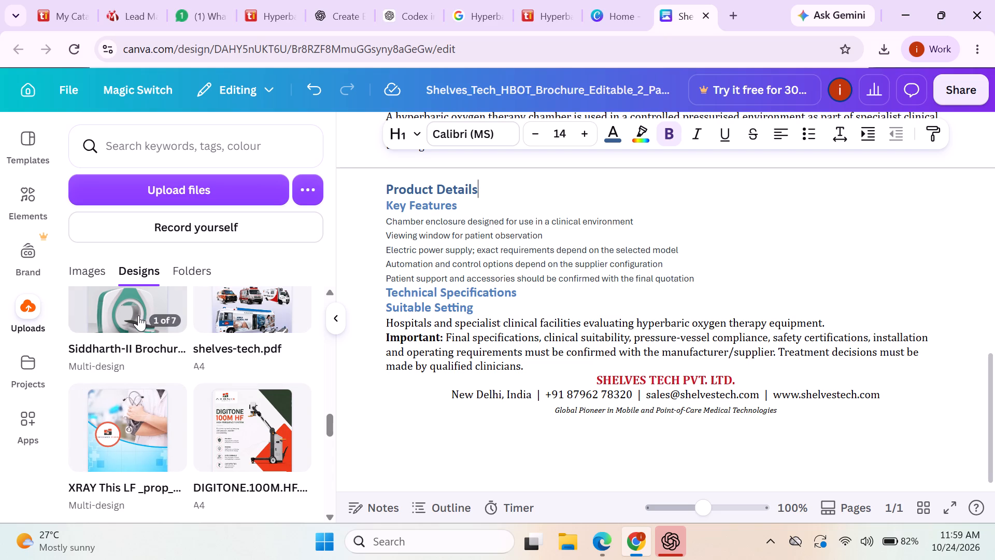
scroll(151, 332, up, 2)
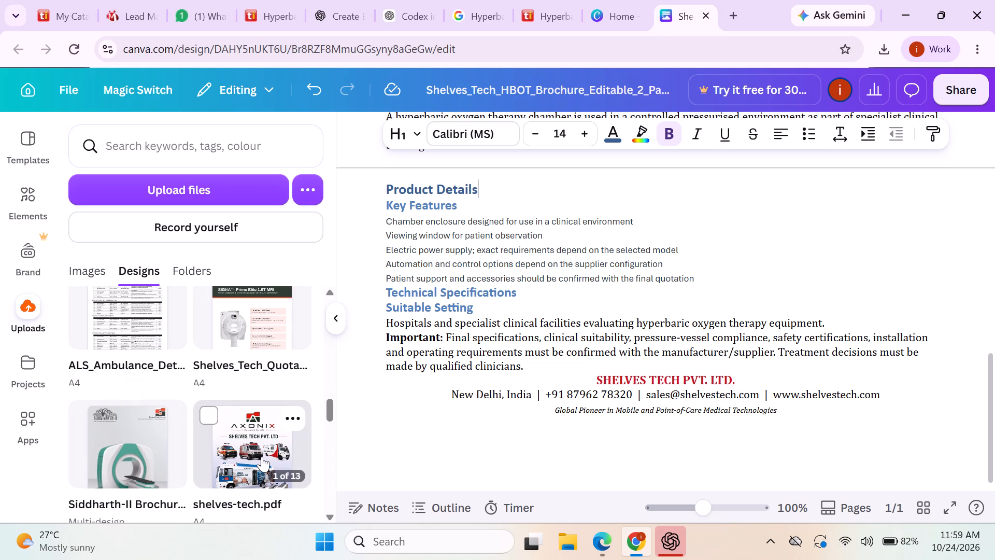
click(261, 455)
scroll(263, 453, down, 4)
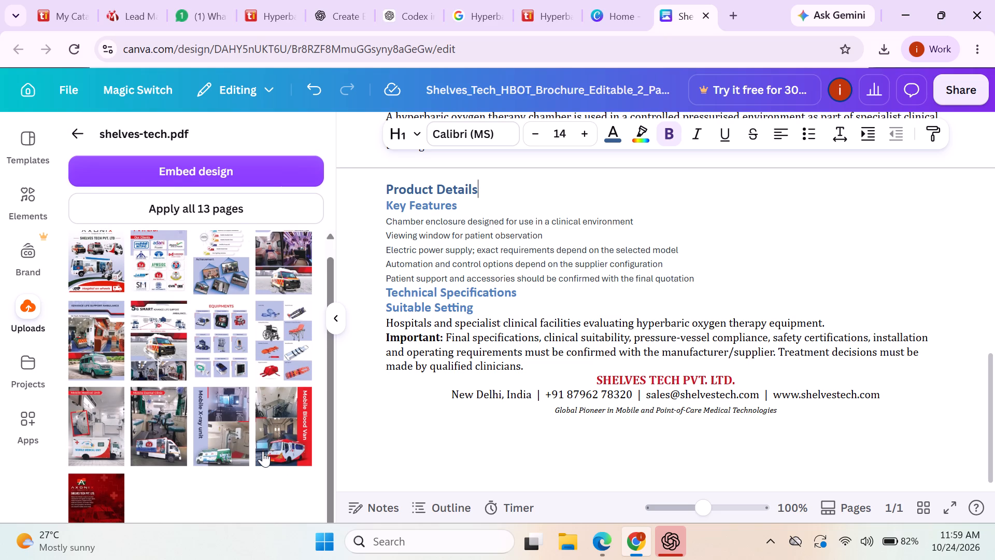
scroll(263, 451, up, 3)
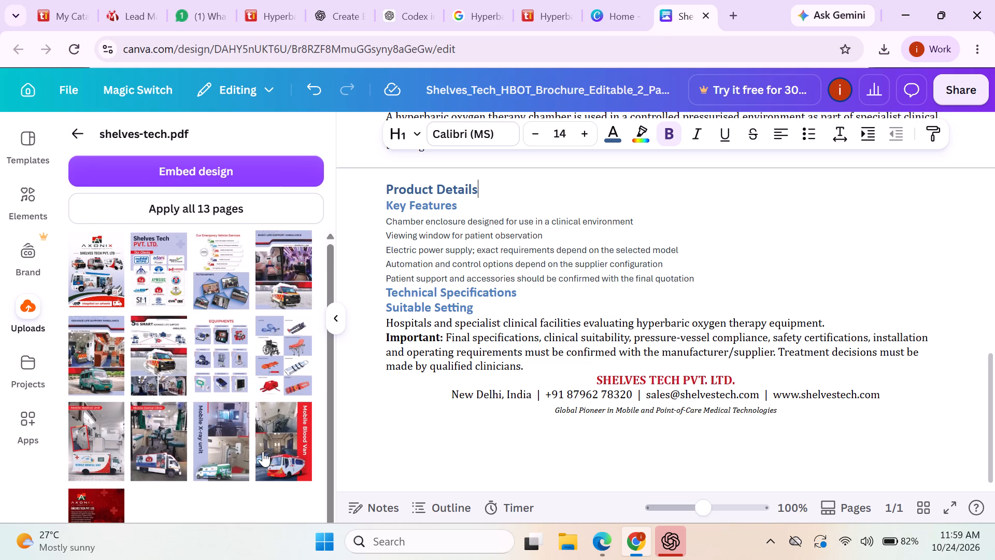
scroll(263, 451, up, 3)
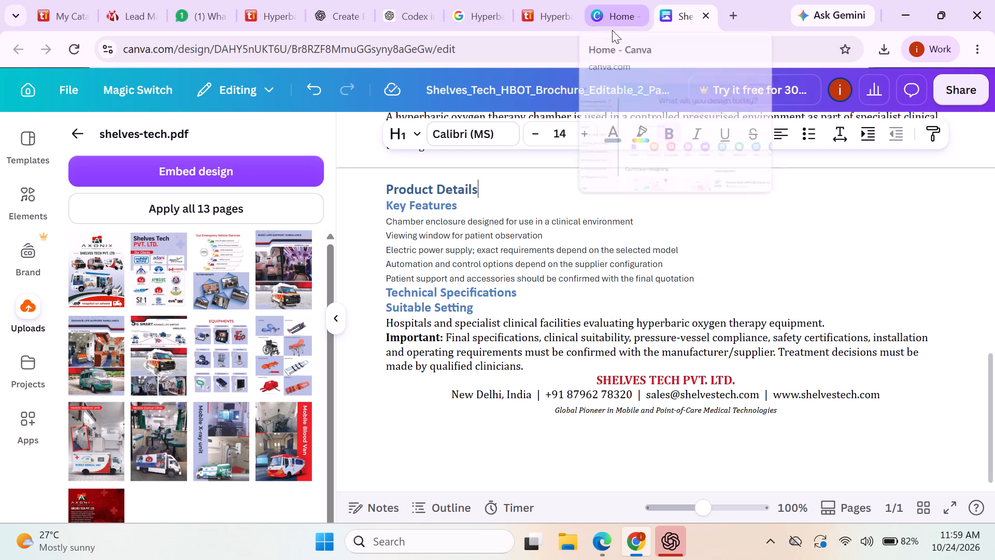
Close the uploaded-design view and review the brochure's first page, from the company heading through the product image to the Product overview.
scroll(526, 204, up, 8)
scroll(543, 213, down, 3)
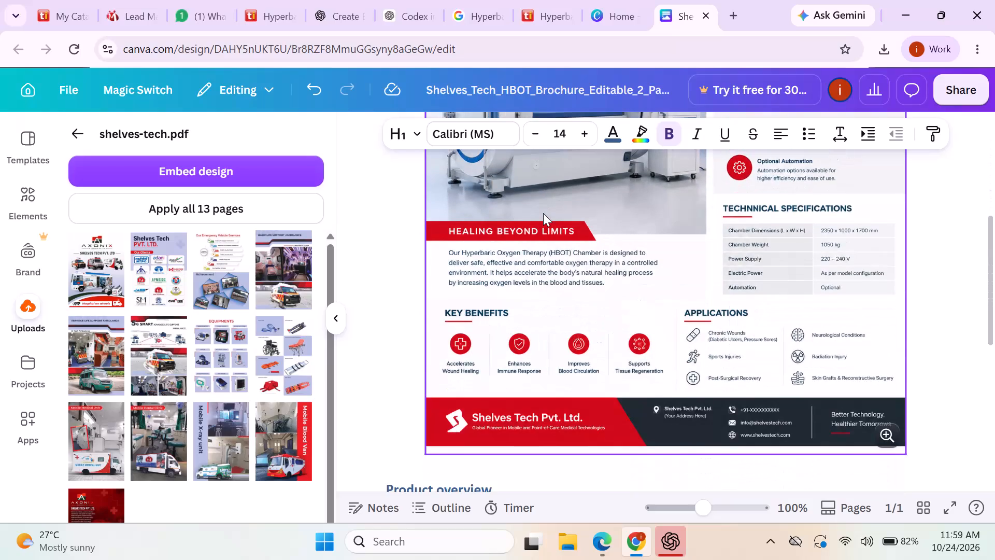
scroll(656, 231, up, 8)
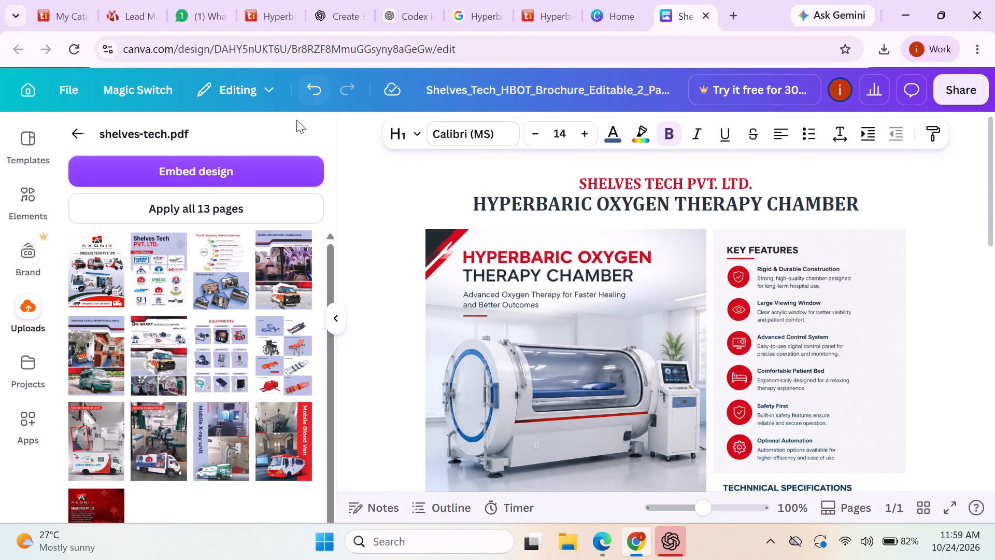
click(336, 324)
scroll(669, 285, down, 1)
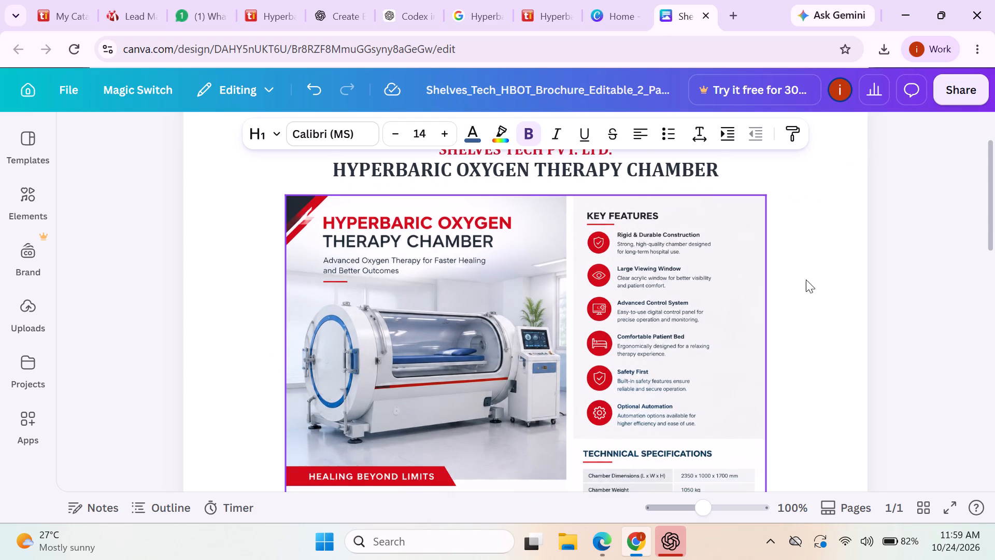
scroll(804, 259, up, 2)
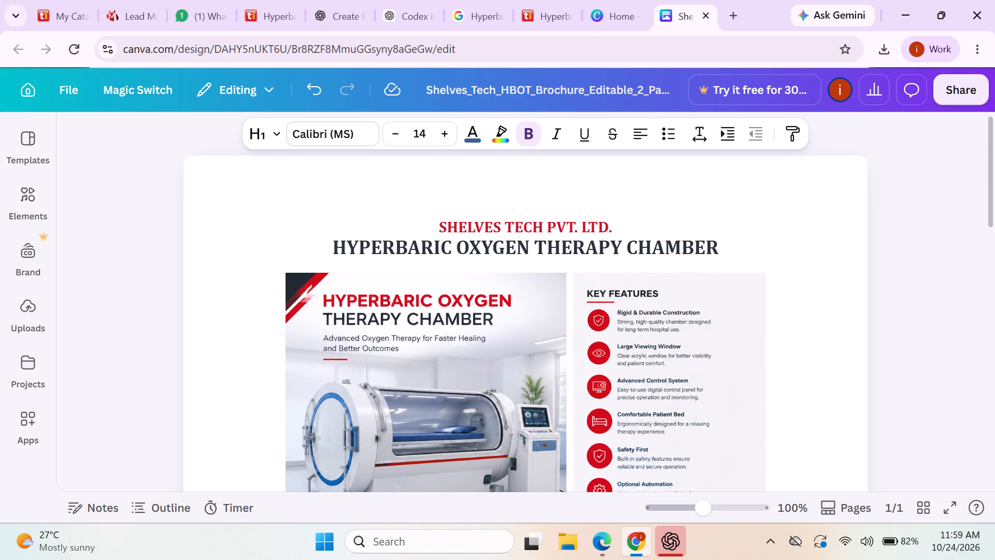
click(226, 204)
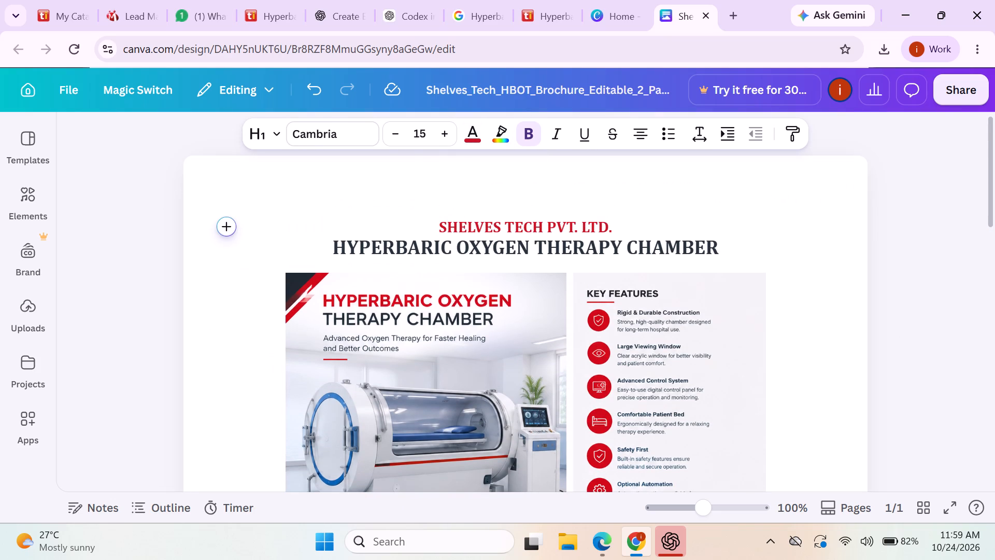
scroll(401, 304, down, 5)
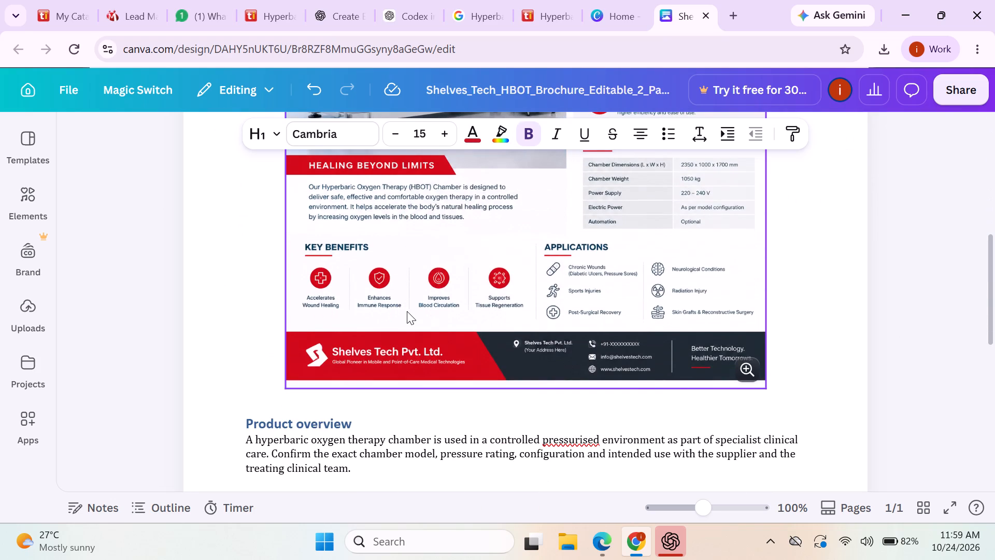
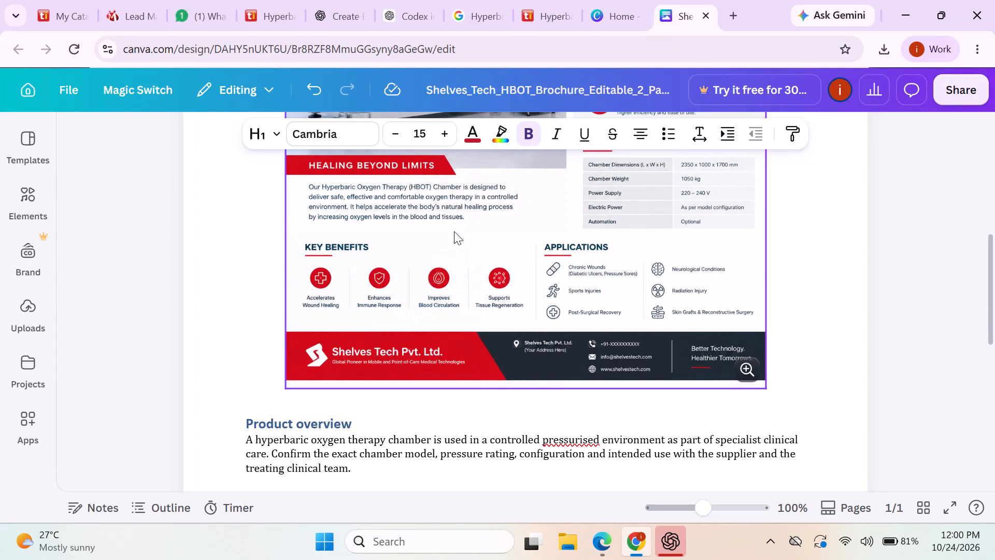
Insert four blank lines between the Key Features list and the Technical Specifications heading on page two.
scroll(694, 301, up, 4)
scroll(694, 301, down, 12)
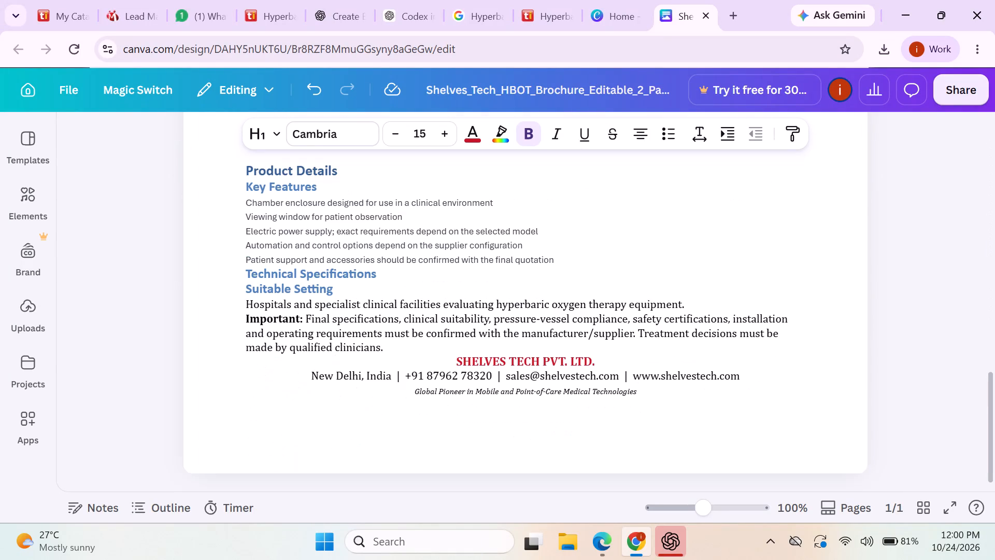
scroll(694, 300, up, 2)
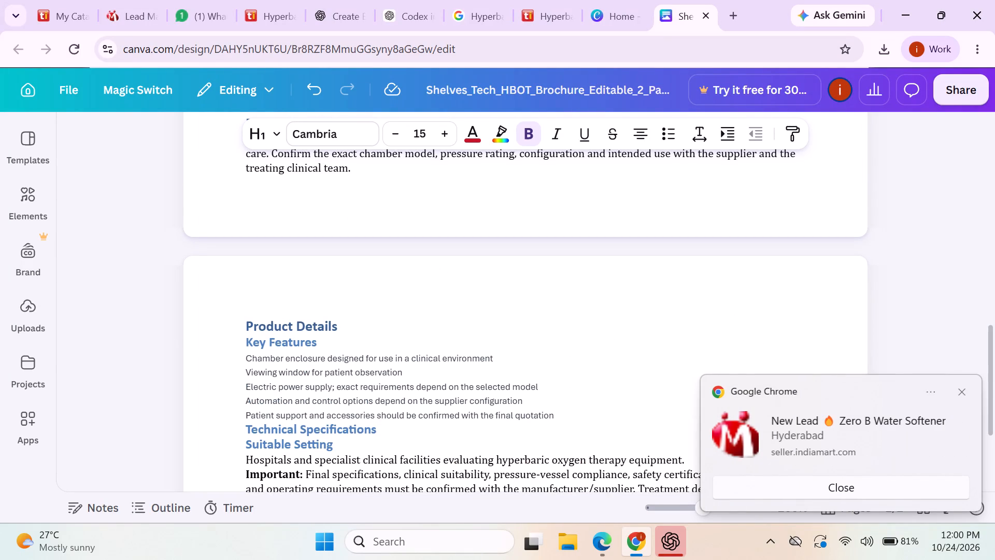
click(573, 414)
key(Return)
key(Return)
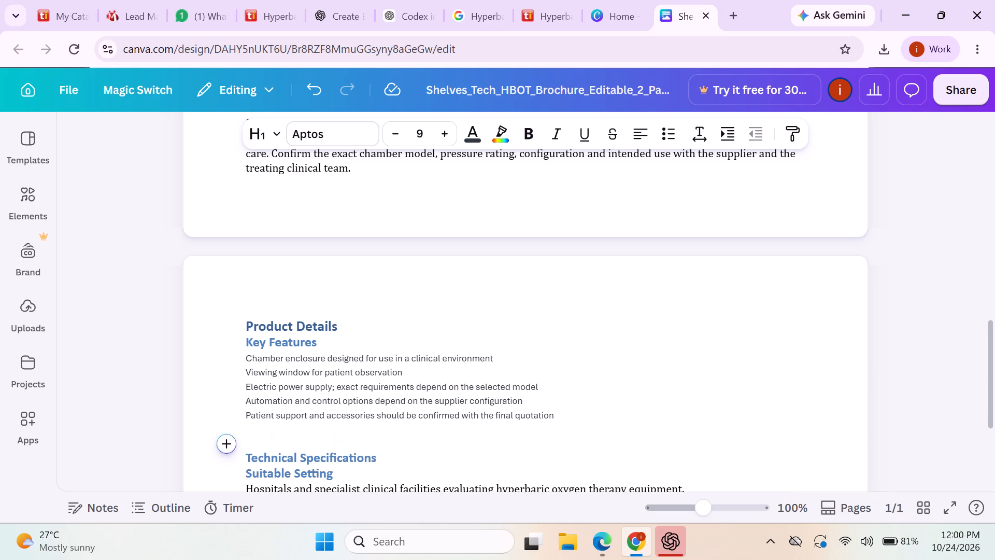
key(Return)
key(Return)
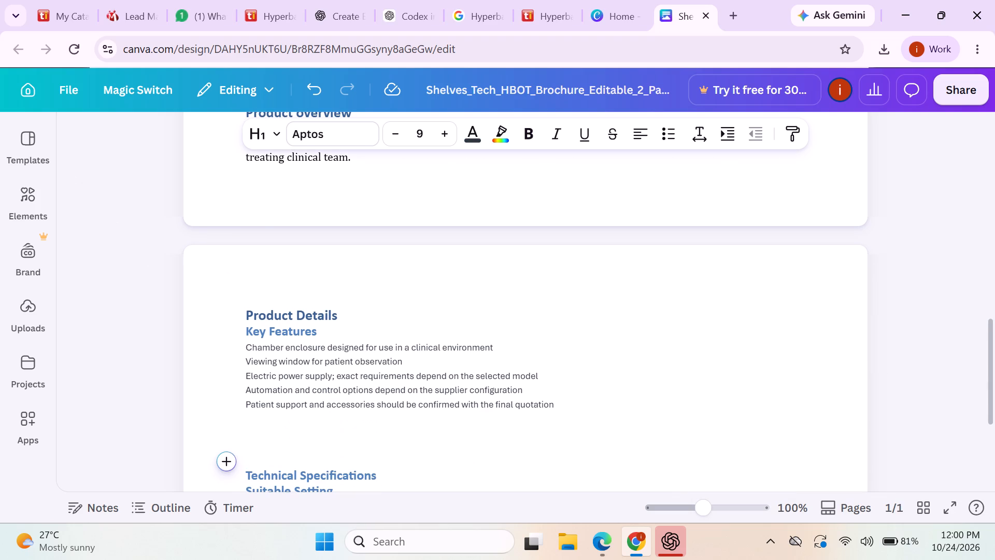
Add blank lines between the Product Details and Key Features headings on page two.
click(349, 314)
key(Return)
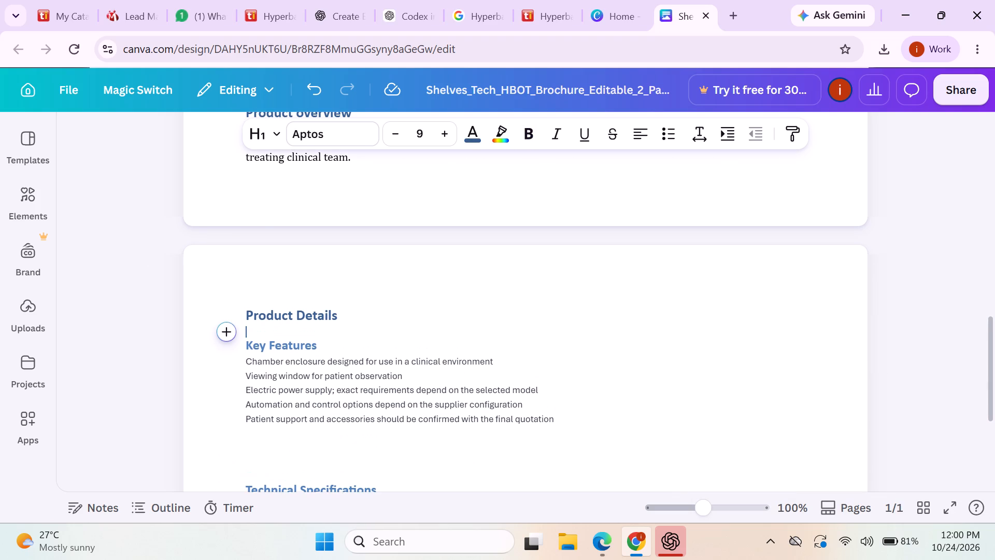
key(Return)
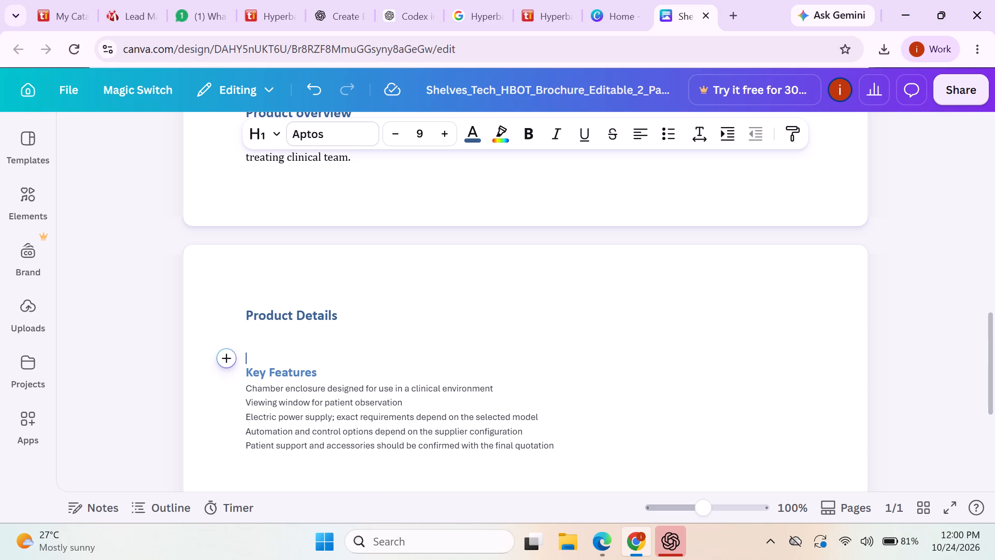
Insert seven blank lines between the Important paragraph and the company name at the end of page two.
scroll(458, 334, down, 3)
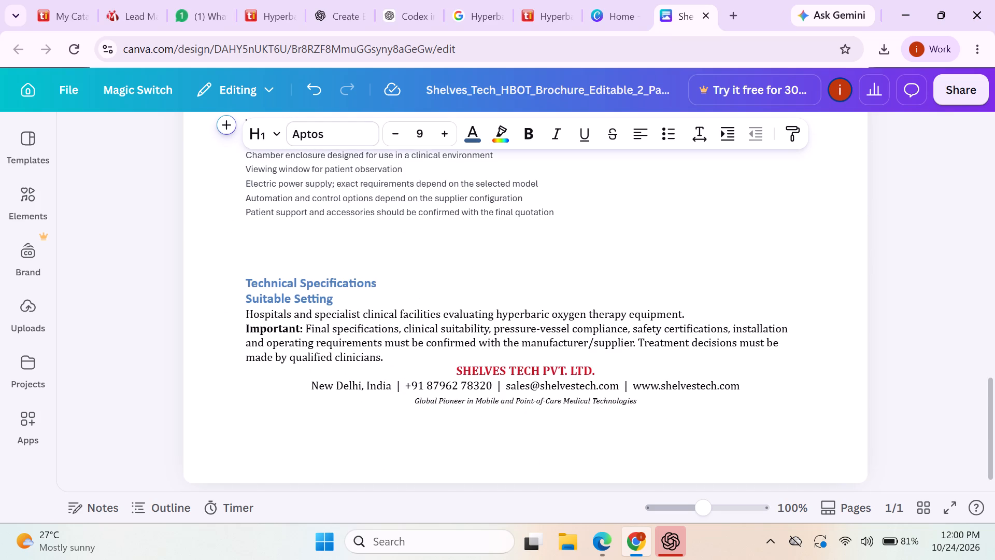
click(395, 357)
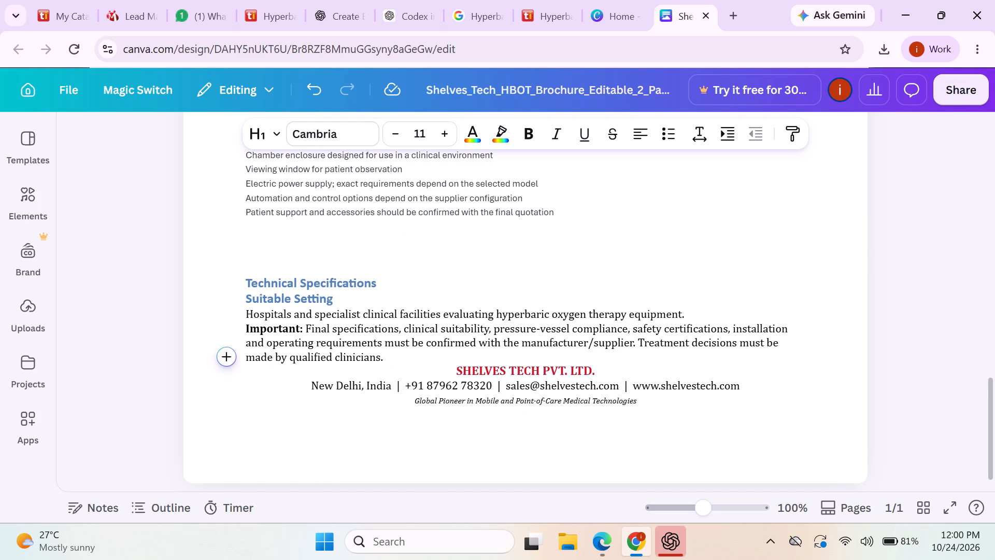
key(Return)
scroll(395, 357, down, 1)
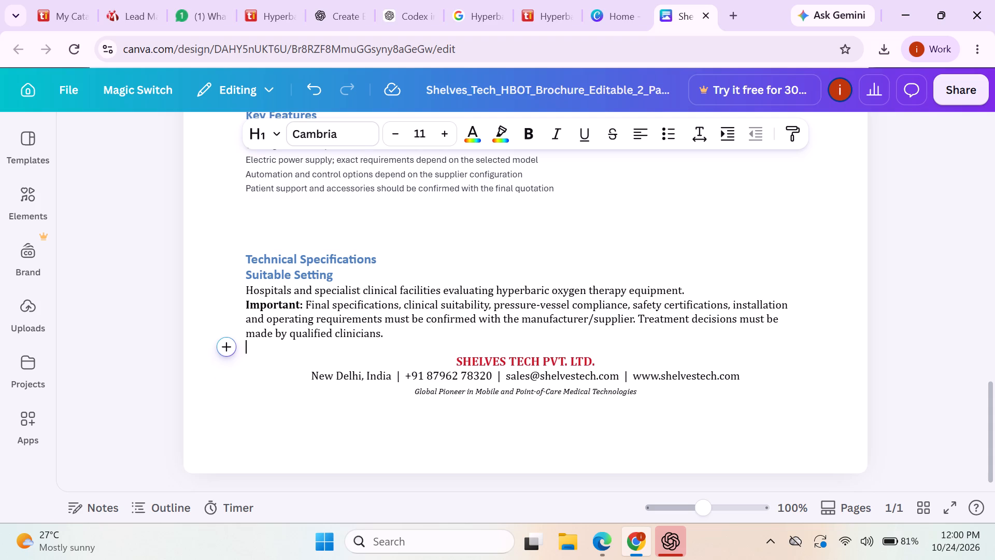
key(Return)
key(Return)
key(Return)
key(Return)
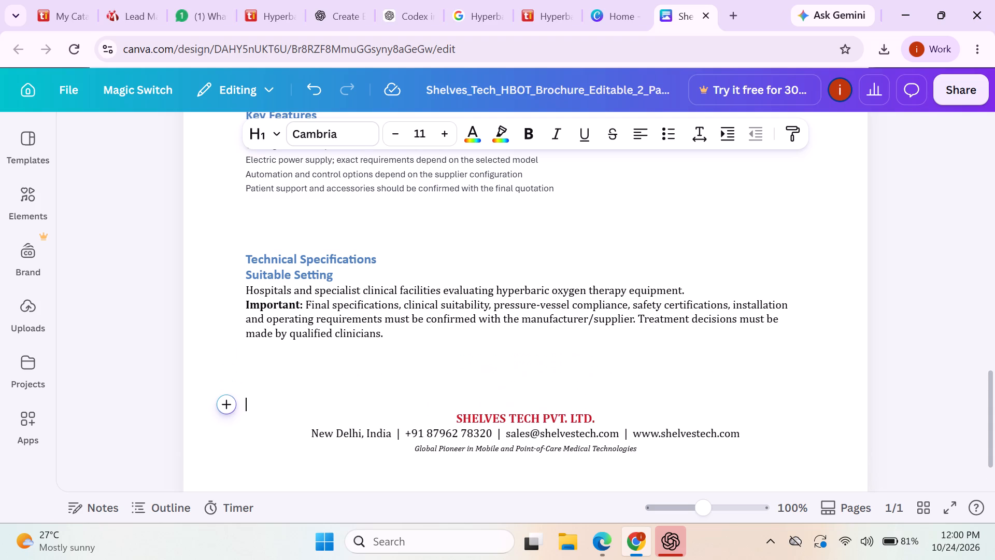
key(Return)
key(Return)
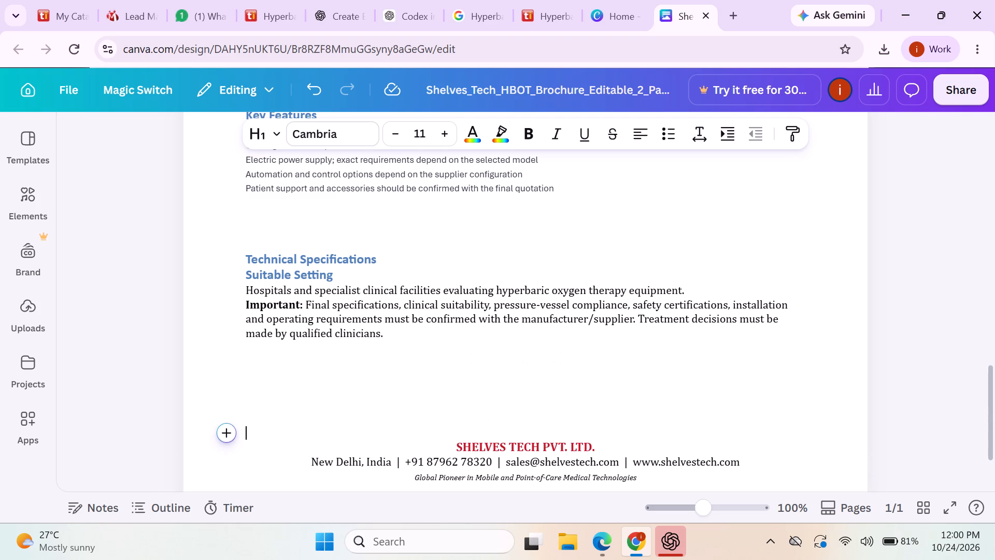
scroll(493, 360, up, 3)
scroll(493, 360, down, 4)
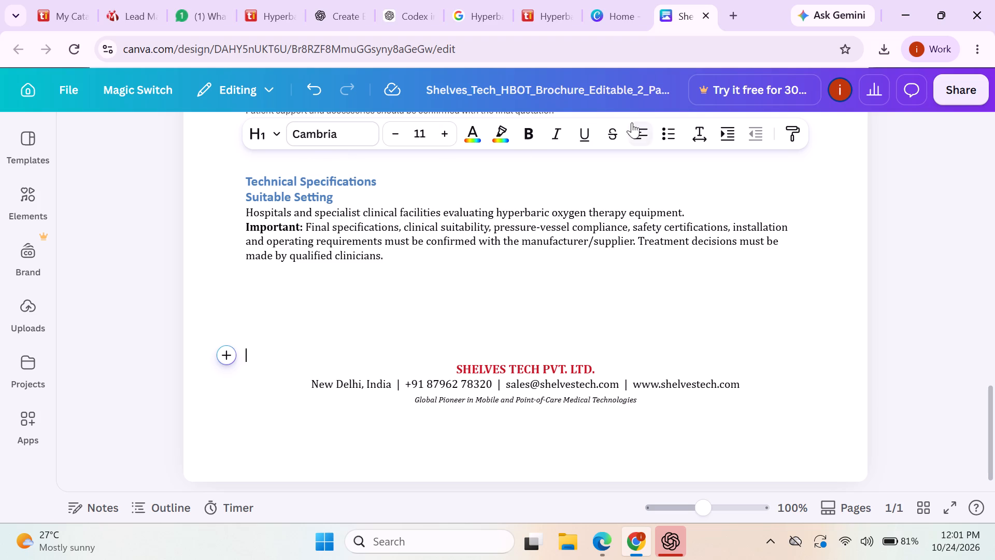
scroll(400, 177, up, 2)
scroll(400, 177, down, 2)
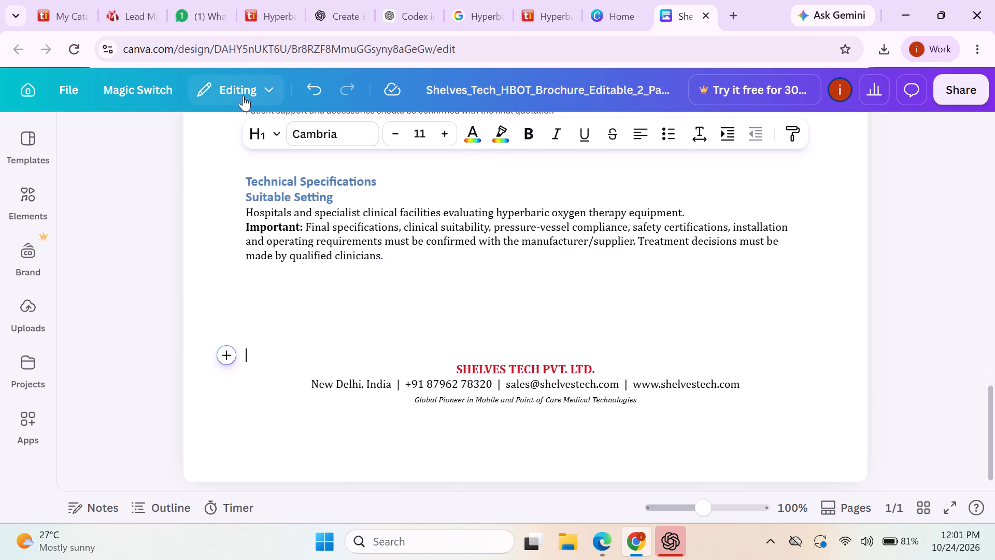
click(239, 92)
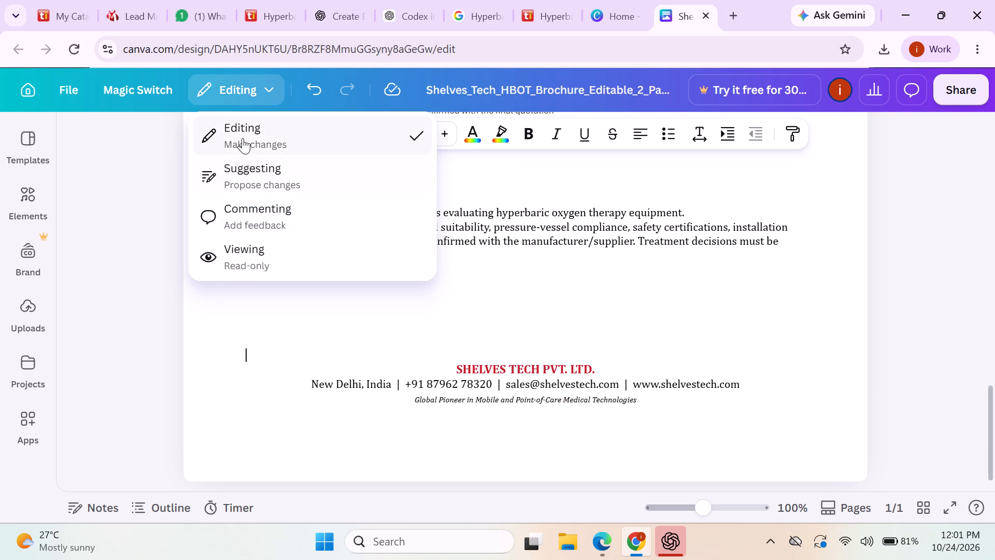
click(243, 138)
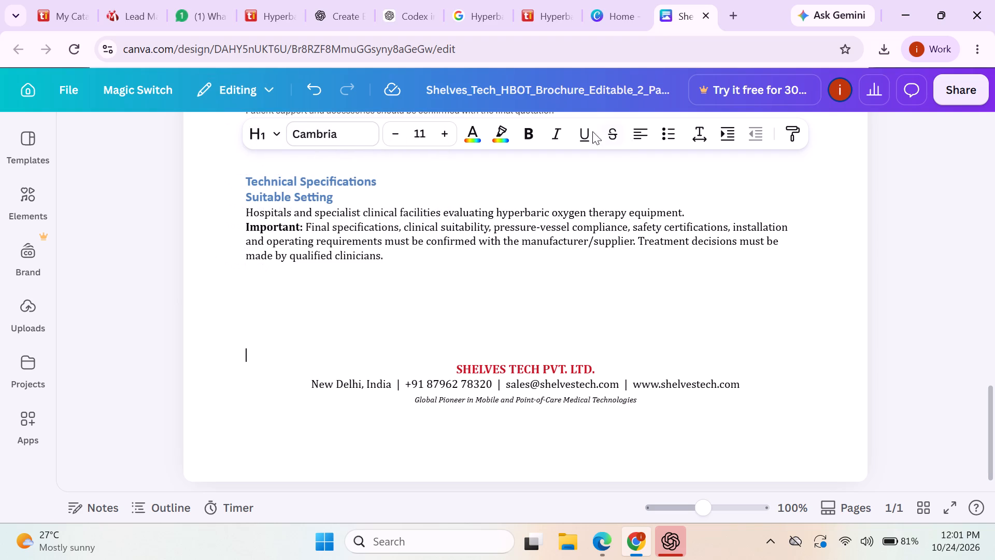
Apply a pale pink highlight to the empty line just above the company name on page two.
click(503, 133)
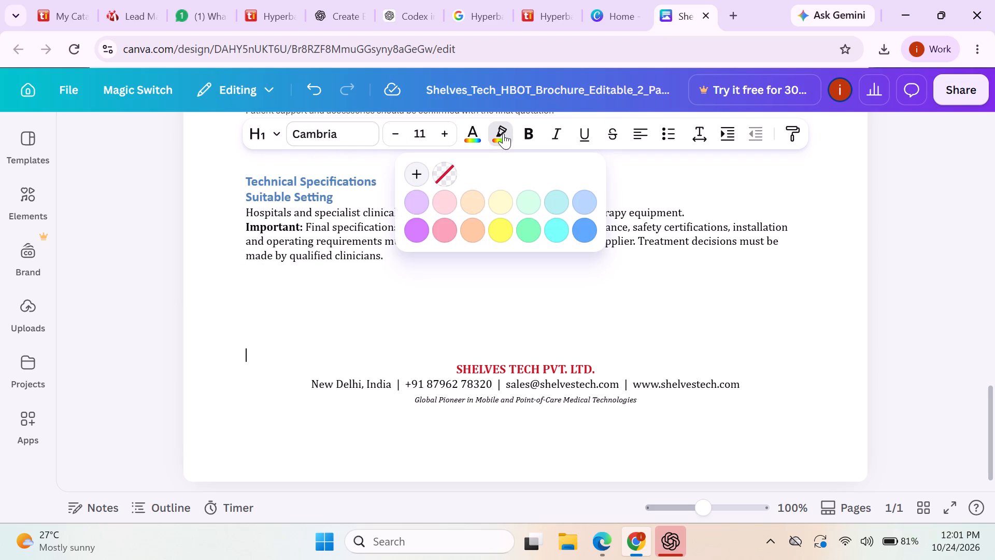
click(442, 204)
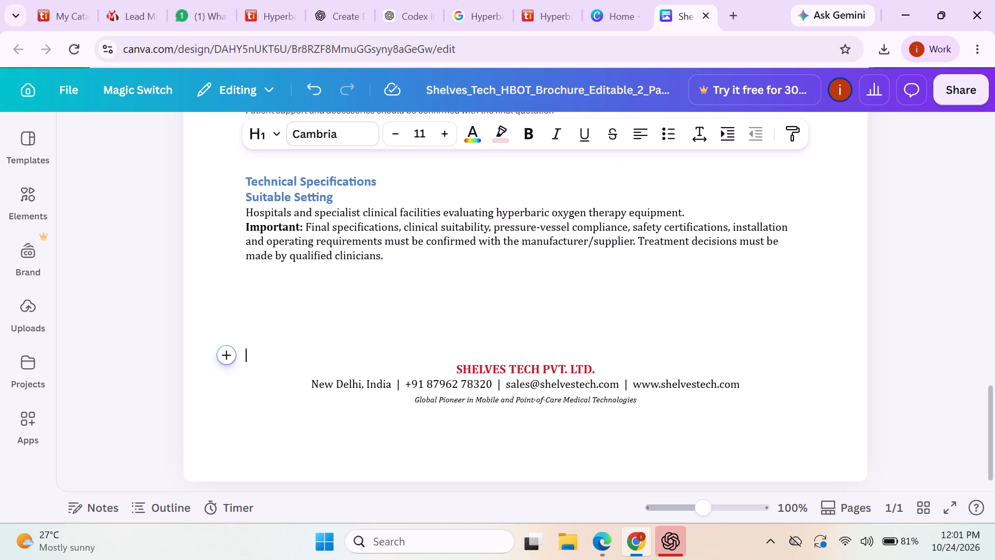
drag(244, 355, 413, 347)
click(313, 342)
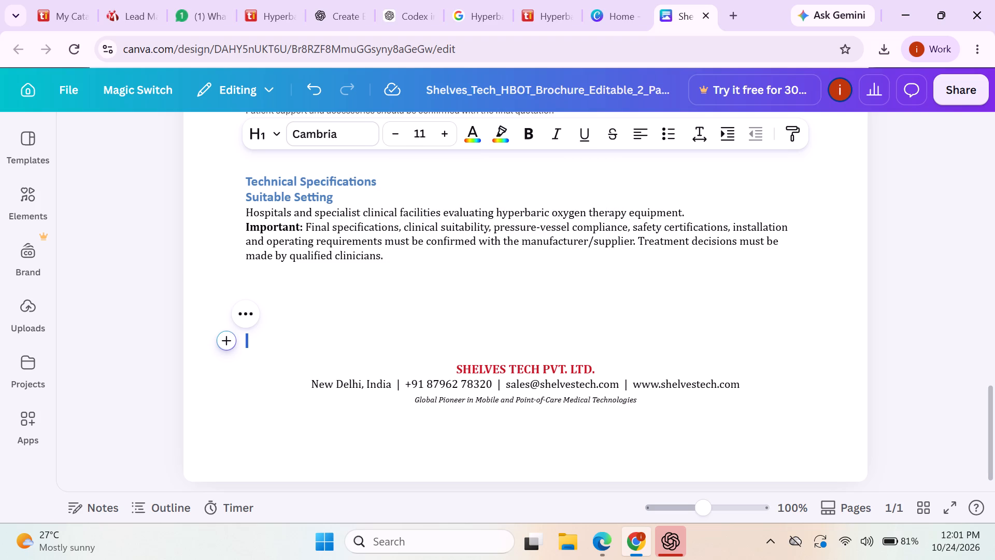
Review the brochure's page-two spacing and the first page's title, product image and Product overview text.
scroll(543, 175, up, 1)
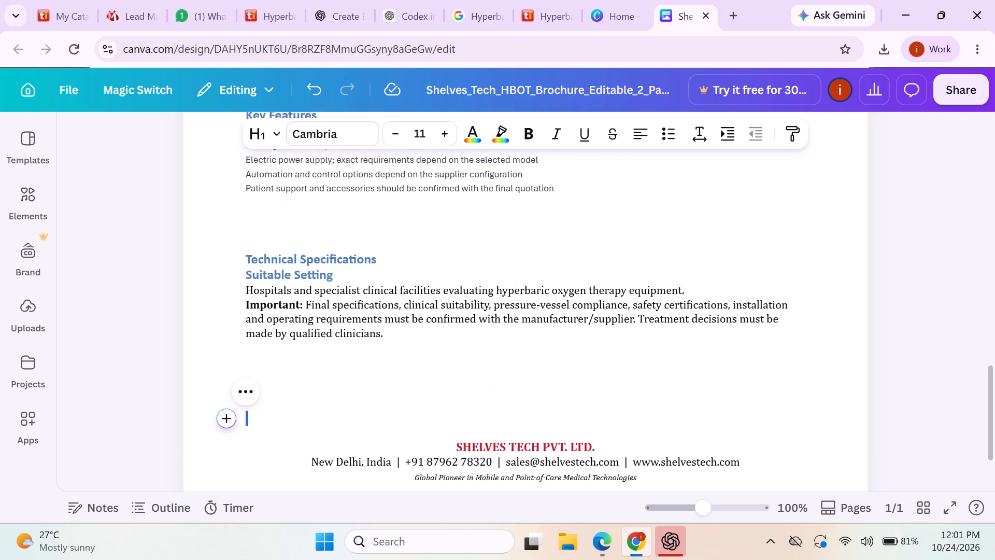
scroll(543, 175, down, 1)
scroll(543, 175, up, 2)
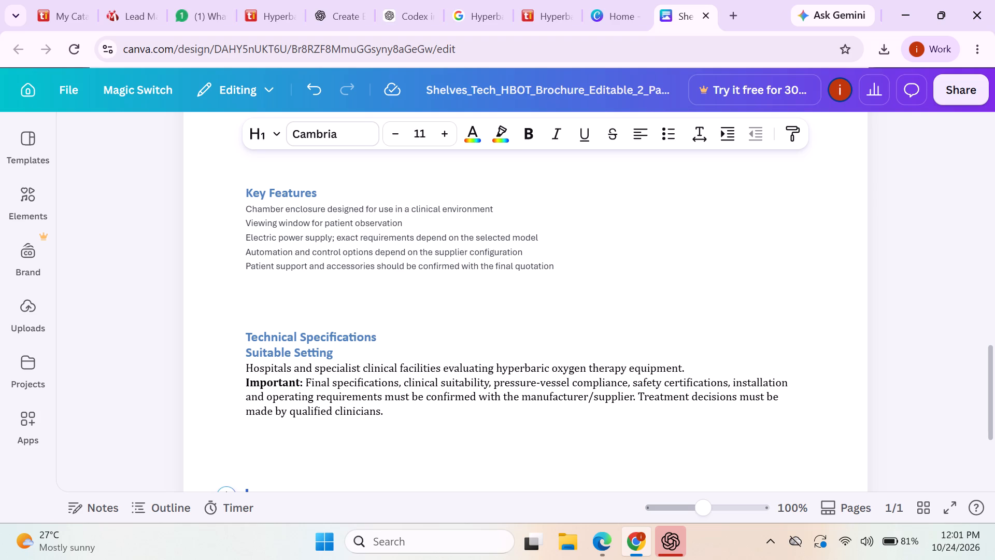
scroll(268, 397, up, 10)
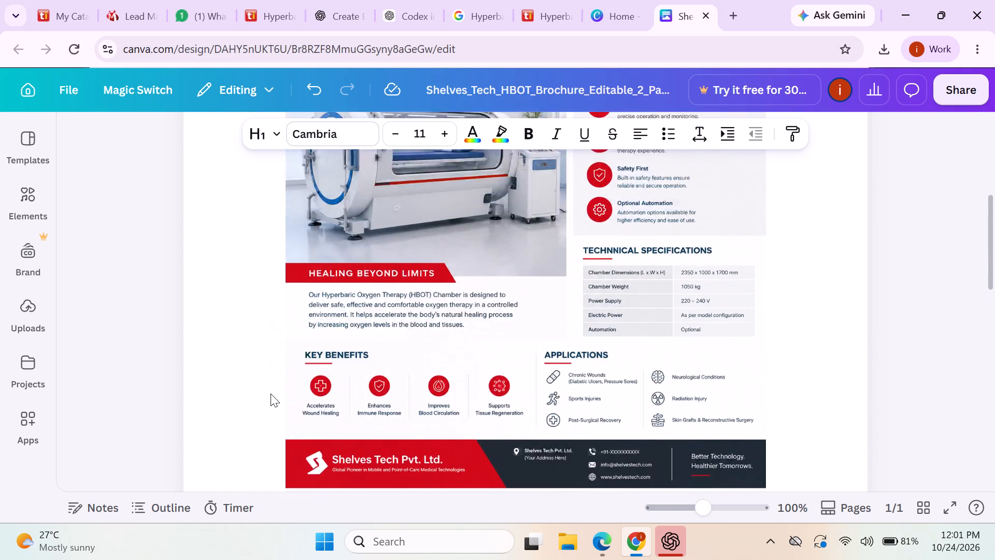
scroll(271, 394, up, 4)
scroll(271, 394, down, 2)
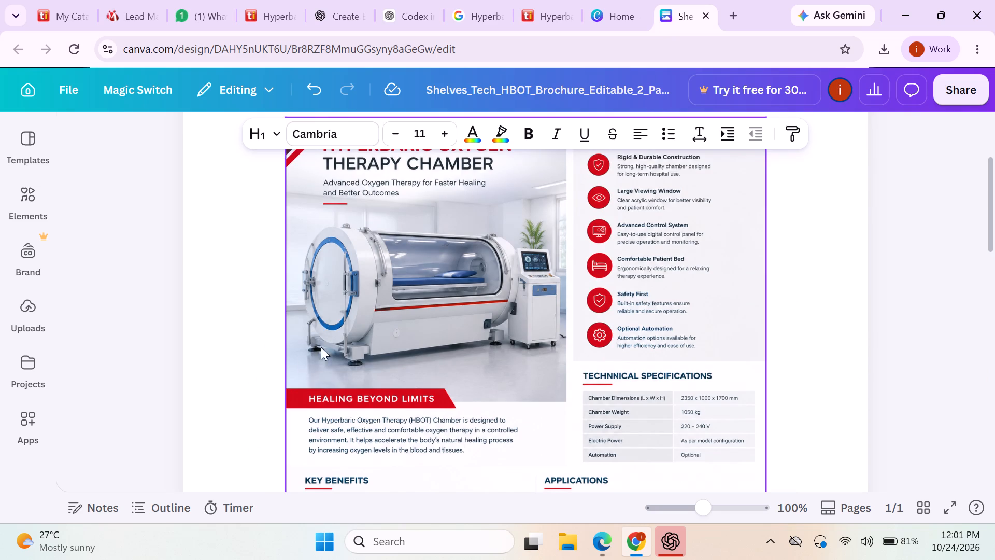
scroll(409, 344, up, 1)
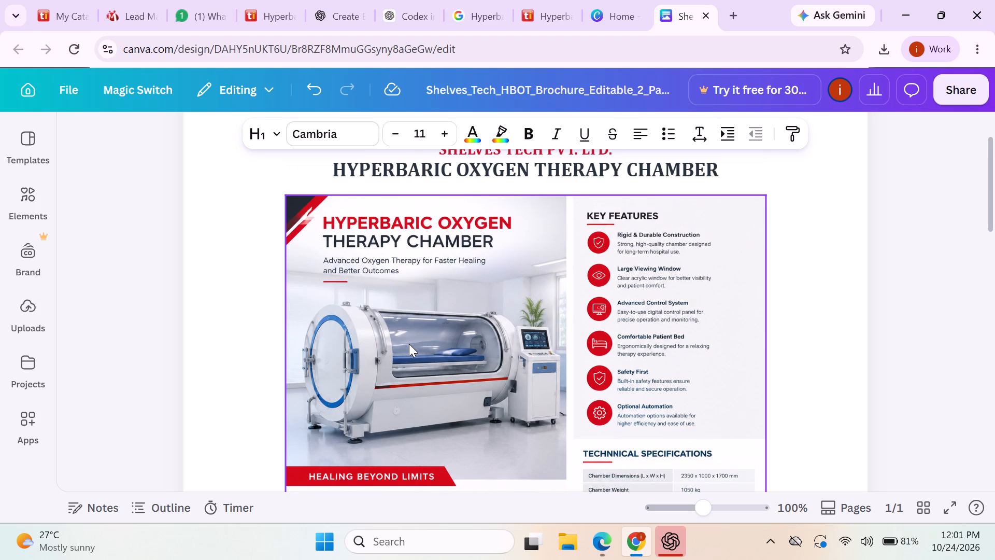
scroll(409, 344, down, 4)
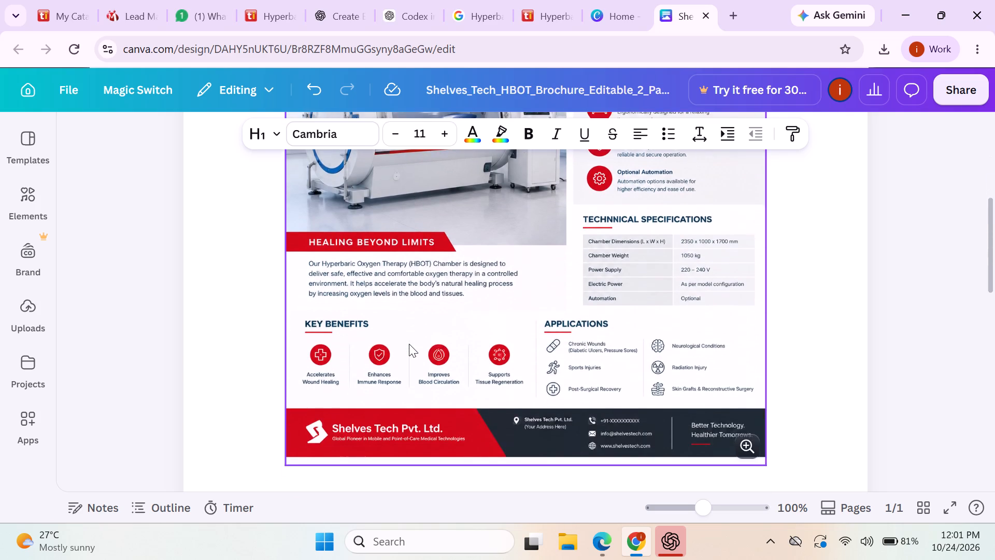
scroll(409, 344, down, 4)
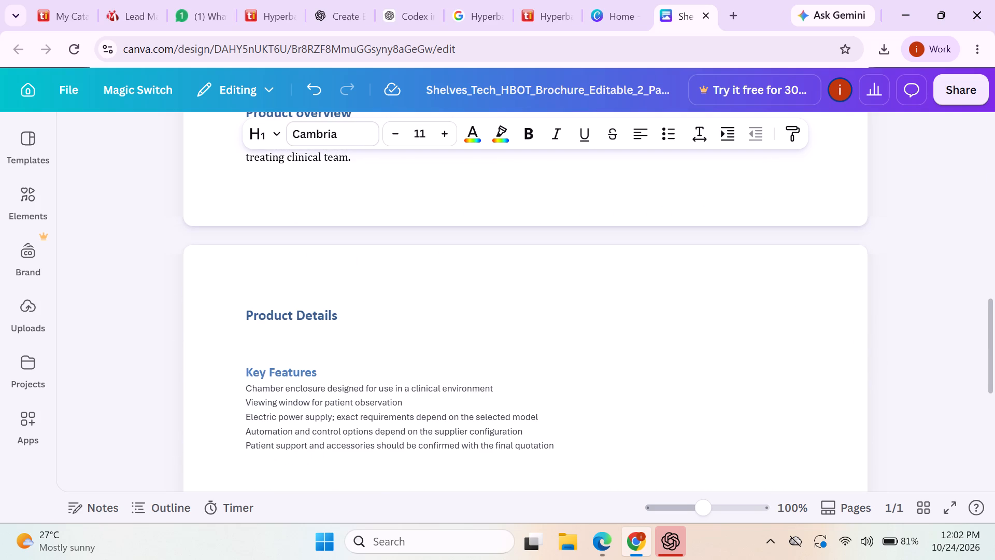
scroll(316, 369, up, 3)
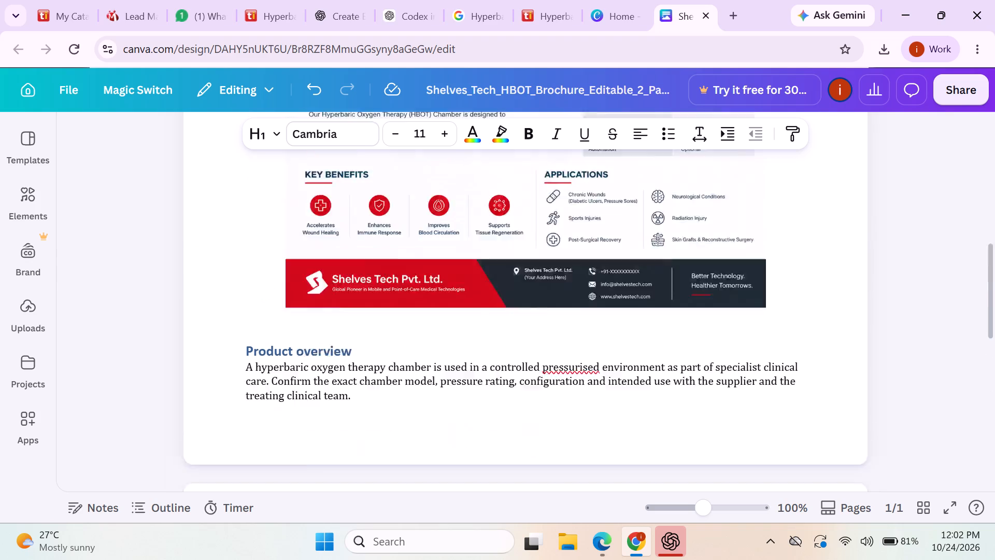
scroll(316, 369, up, 11)
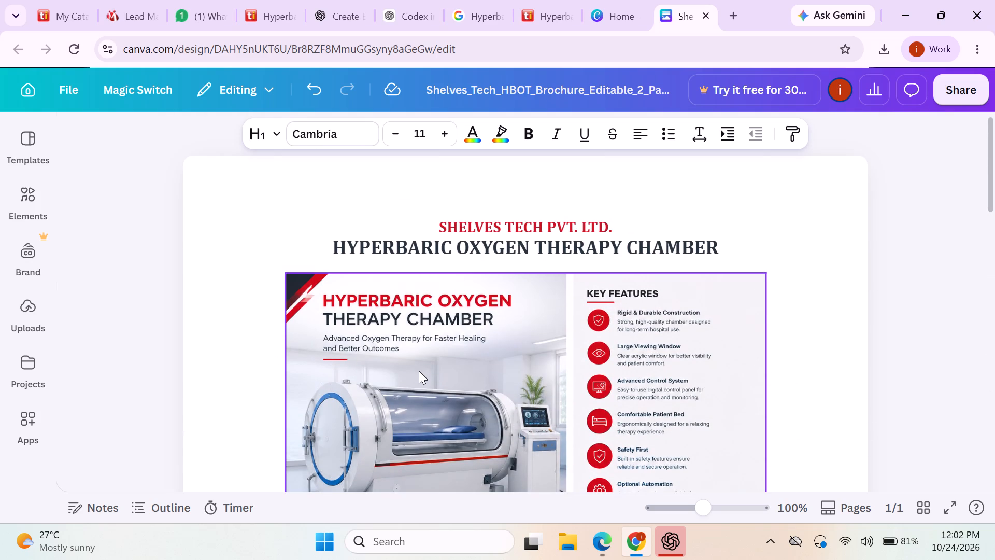
Change the text colour of the Product overview heading on page one to Dark greyblue #2d3741.
scroll(419, 371, down, 1)
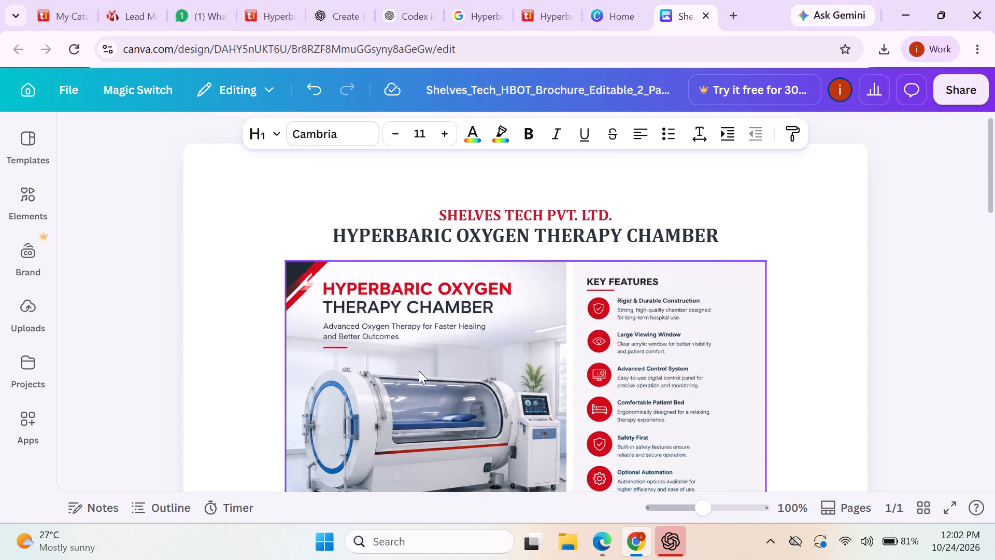
scroll(419, 371, down, 3)
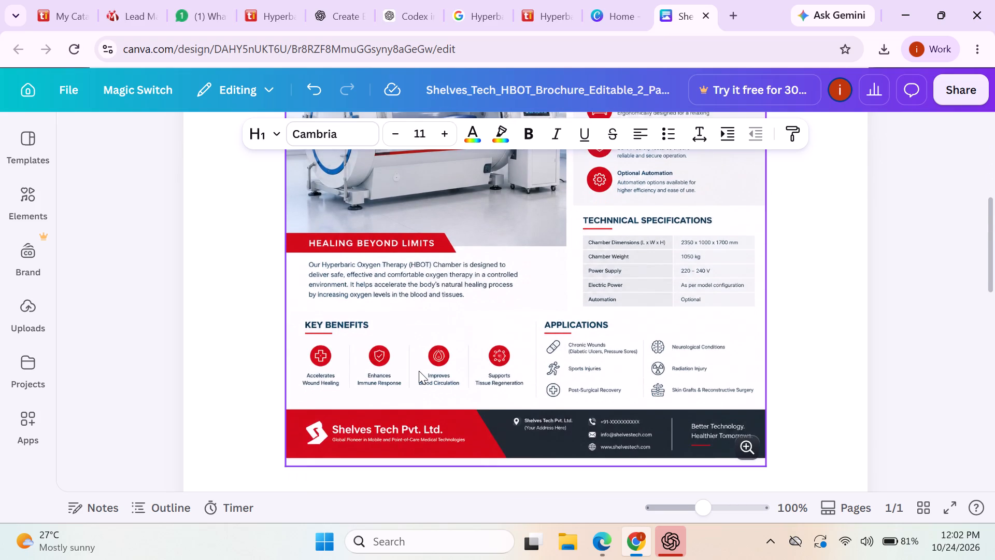
scroll(419, 371, down, 4)
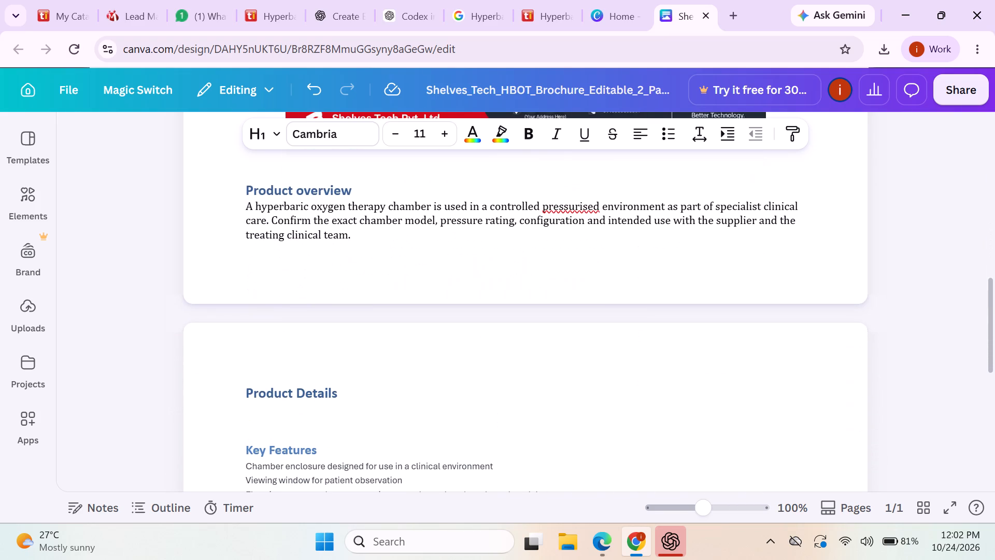
drag(237, 185, 271, 196)
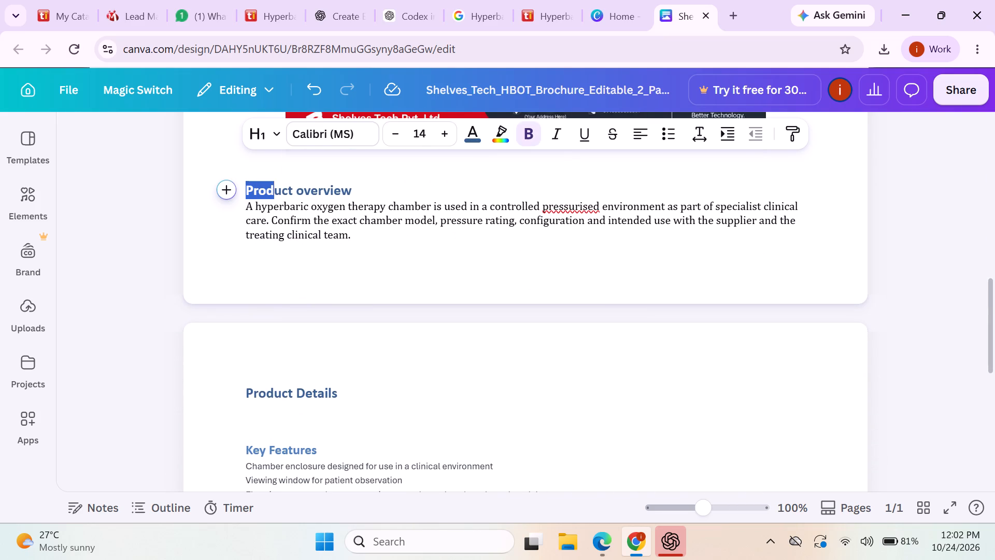
drag(271, 196, 347, 184)
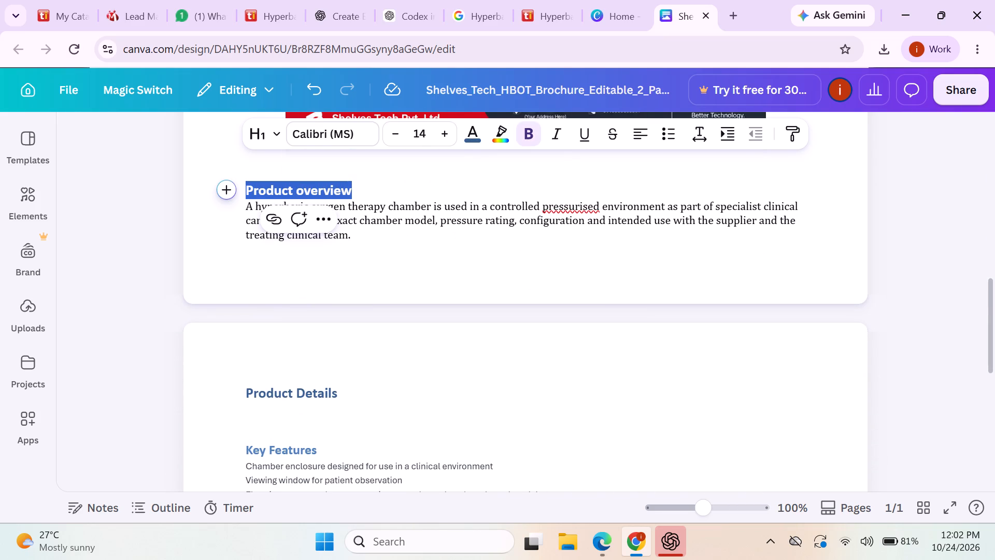
click(472, 134)
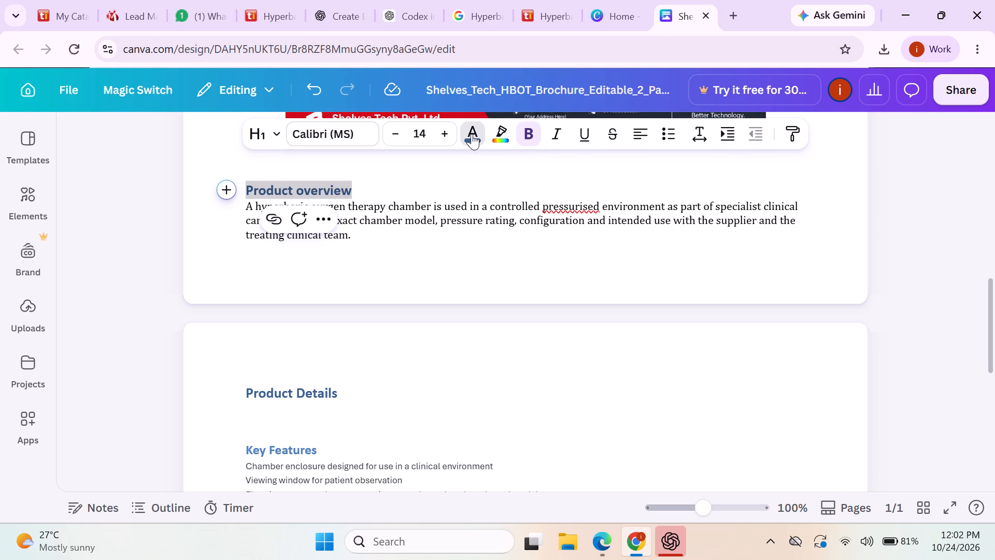
click(258, 296)
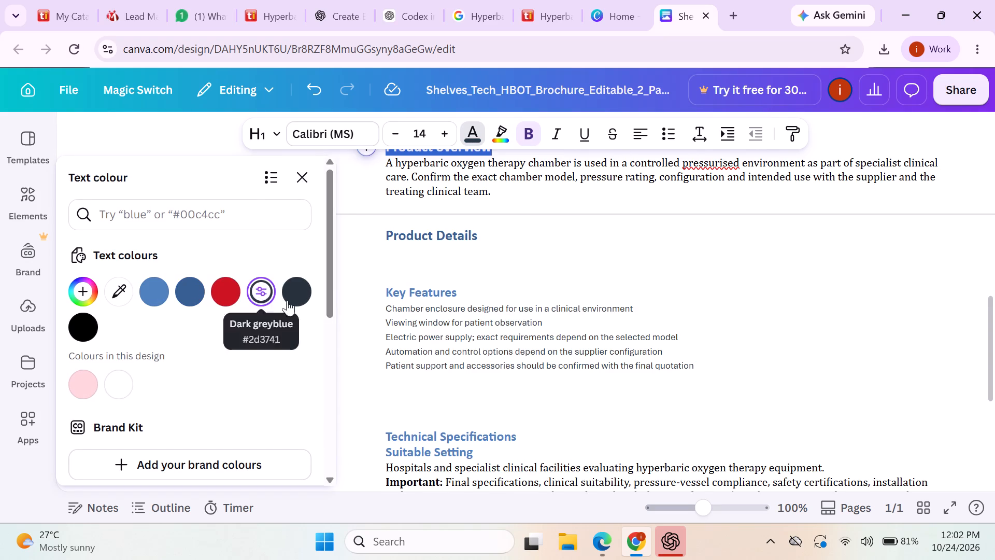
click(502, 270)
scroll(515, 270, up, 1)
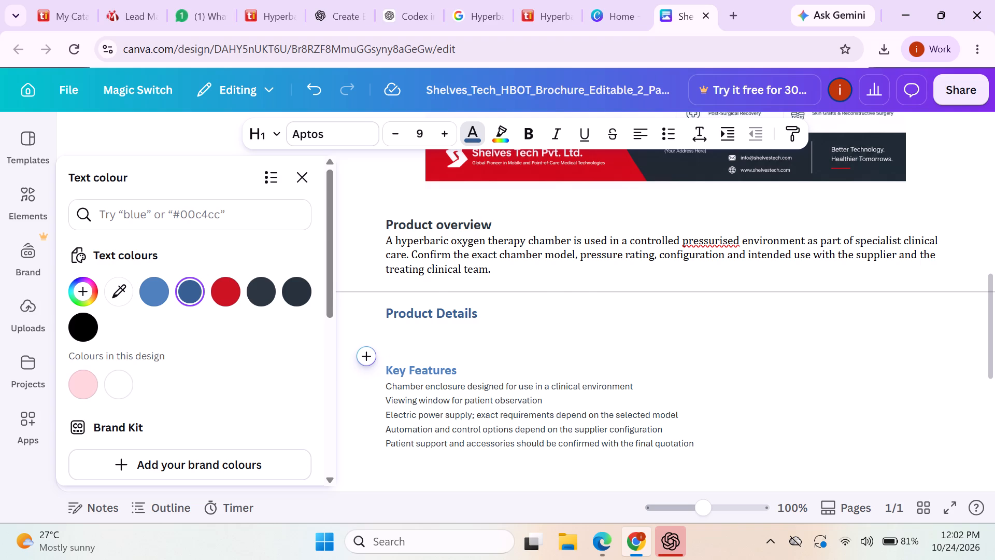
Remove a blank line between the Product Details and Key Features headings on page two.
key(BackSpace)
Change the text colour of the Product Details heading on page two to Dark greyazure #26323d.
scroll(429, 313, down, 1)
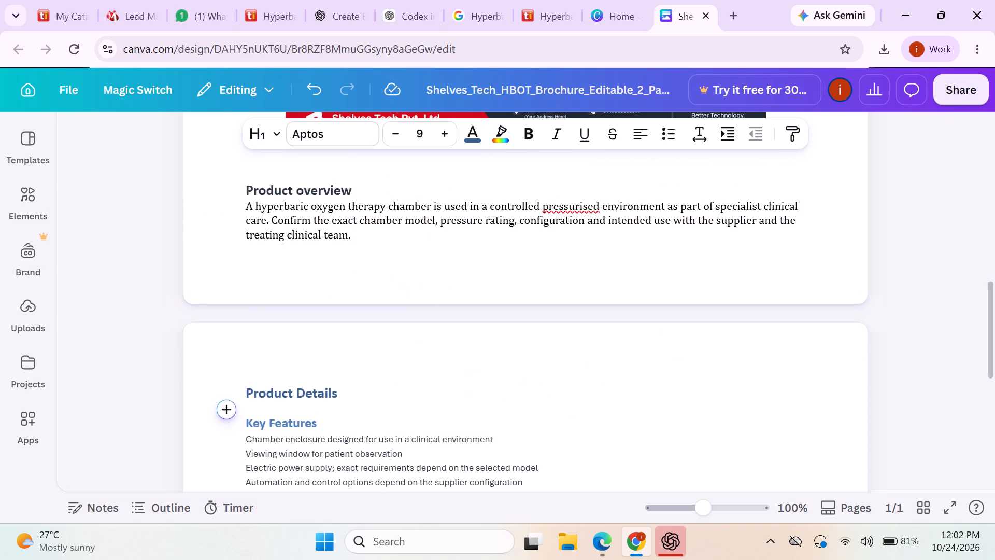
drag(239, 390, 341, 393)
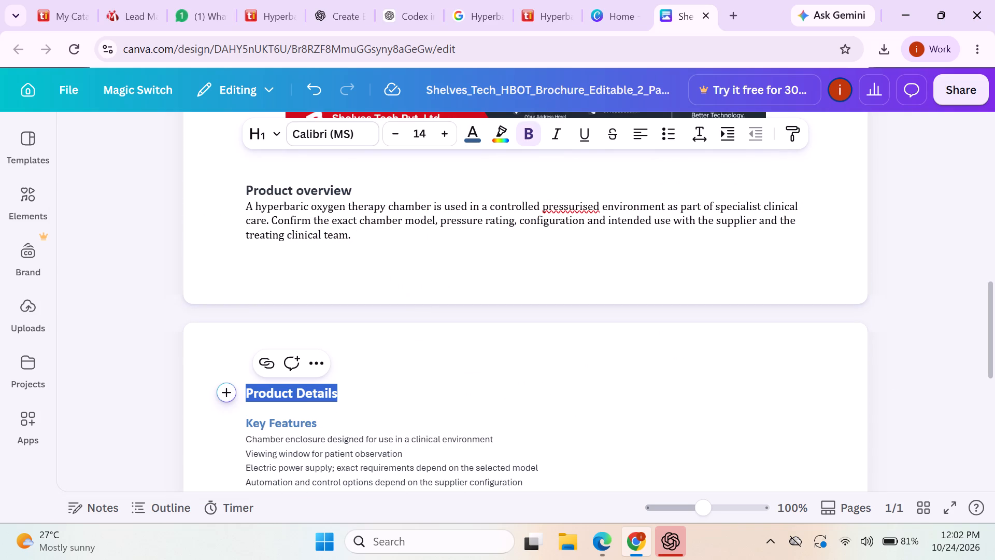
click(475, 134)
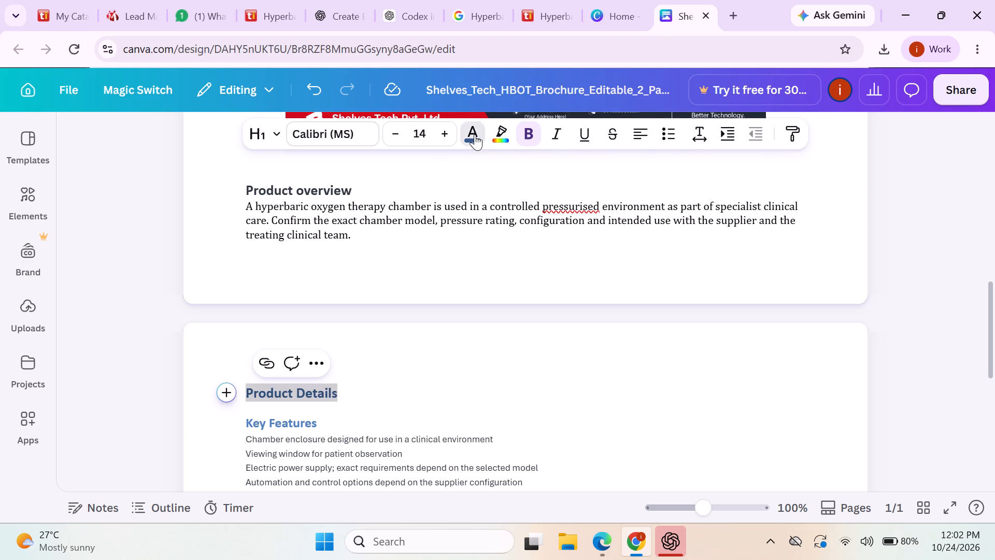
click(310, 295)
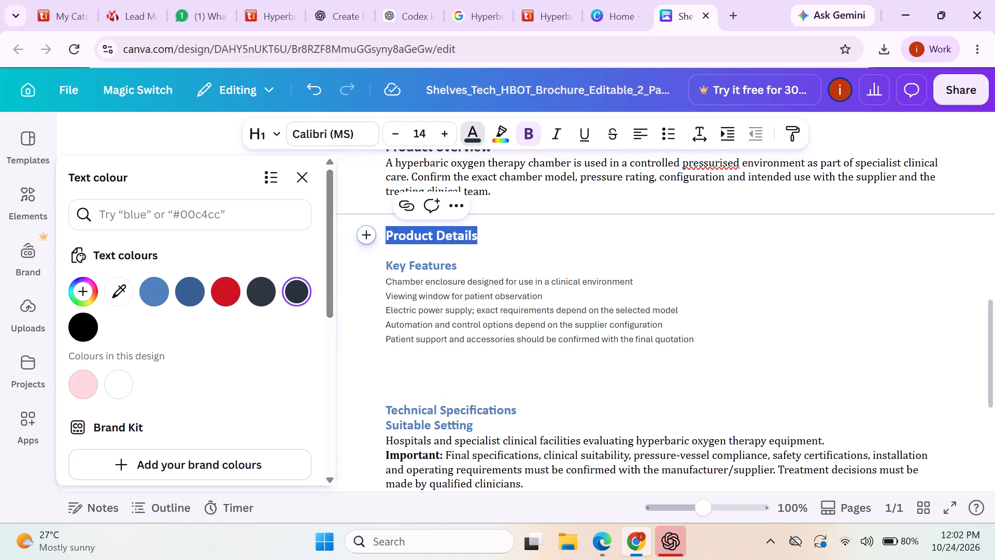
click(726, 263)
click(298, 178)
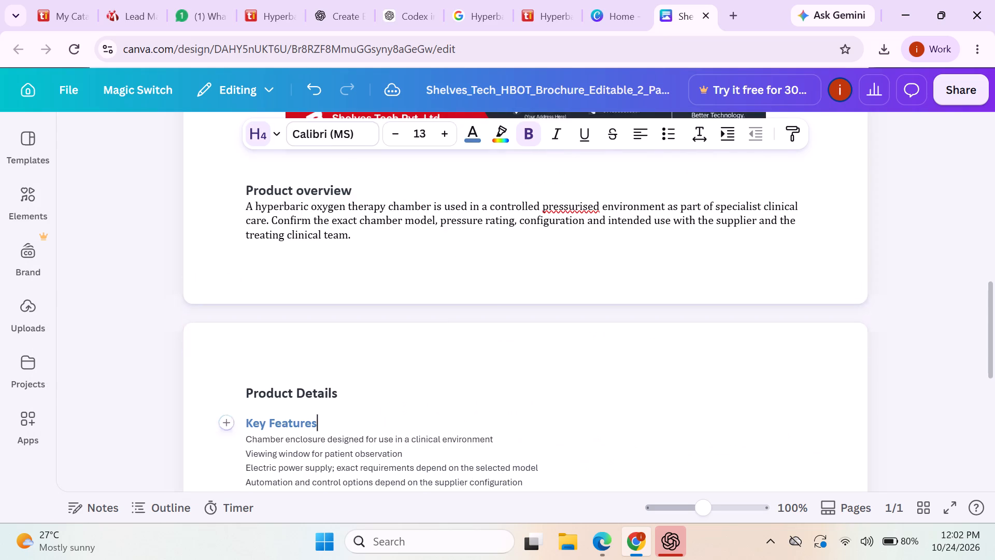
Review the page-two section headings against the title and product image on page one.
scroll(453, 372, down, 3)
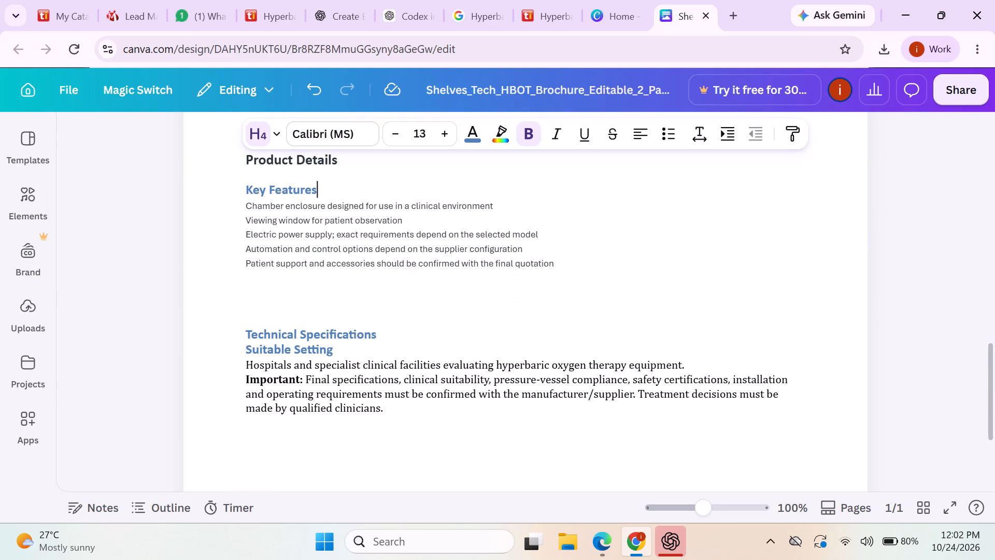
scroll(300, 286, up, 4)
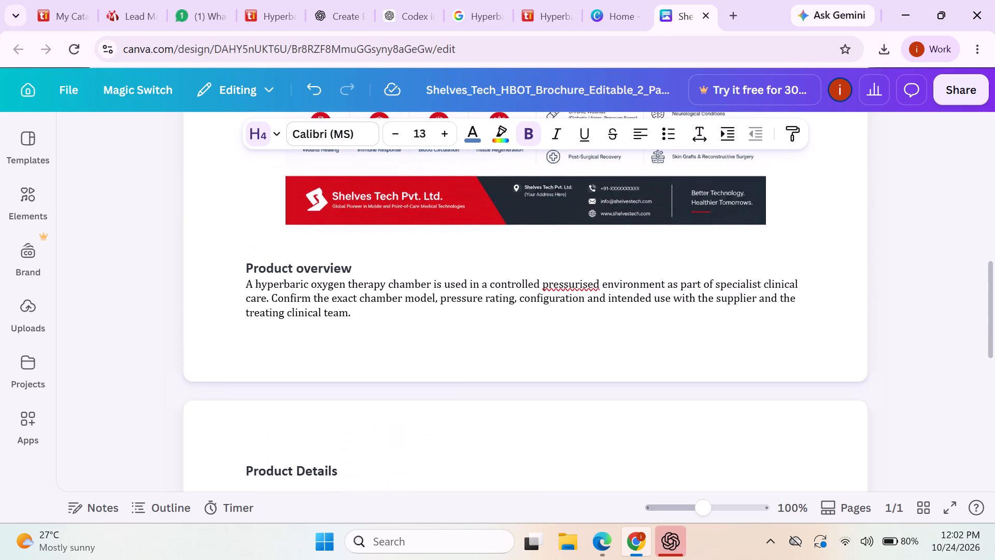
scroll(300, 287, up, 8)
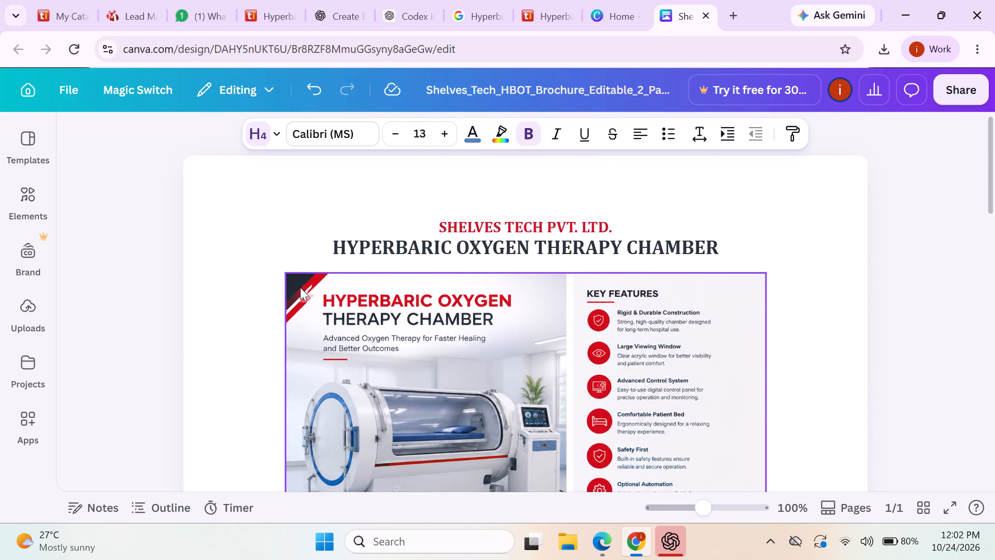
scroll(300, 287, down, 3)
scroll(377, 304, down, 5)
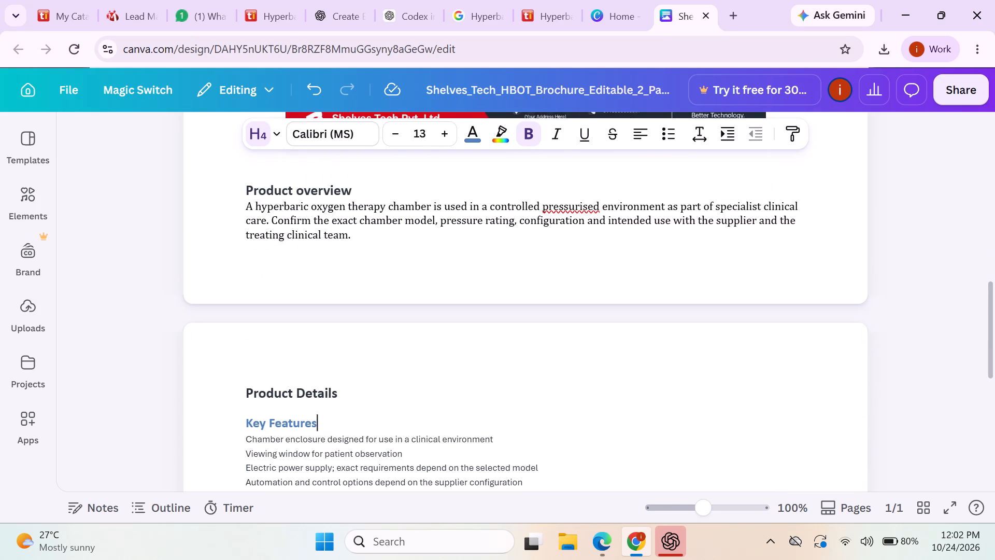
Change the text colour of the Product overview heading on page one to the design's red.
drag(239, 185, 243, 186)
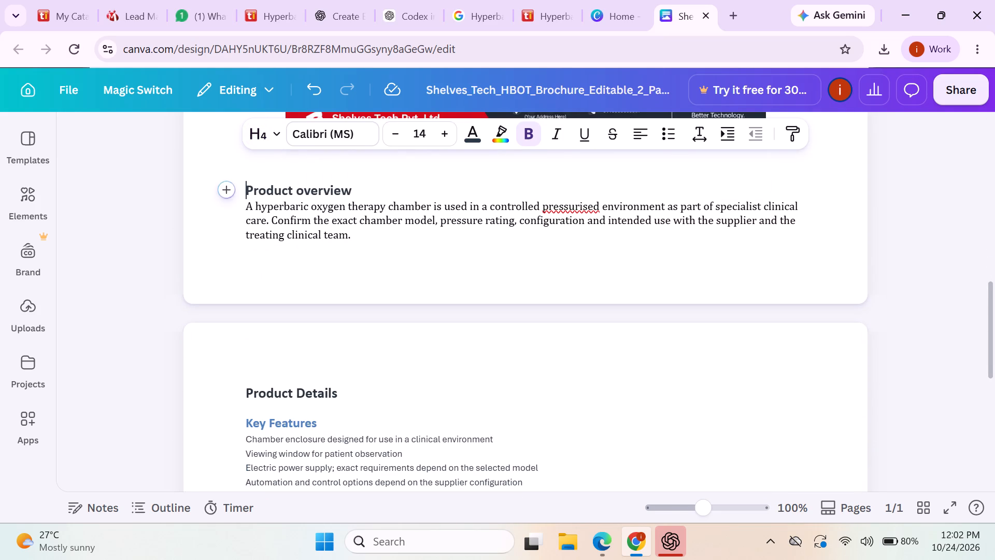
drag(243, 186, 359, 192)
click(470, 132)
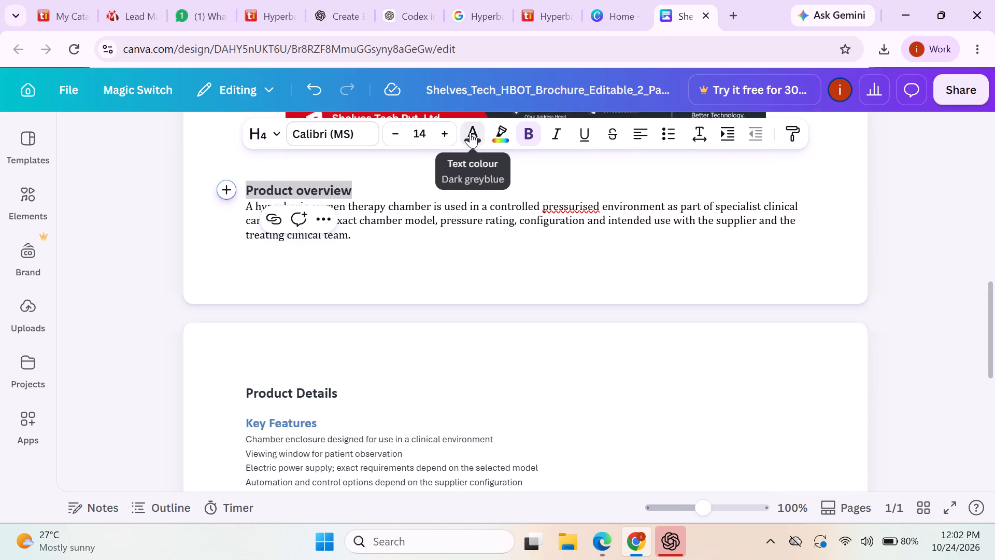
click(220, 289)
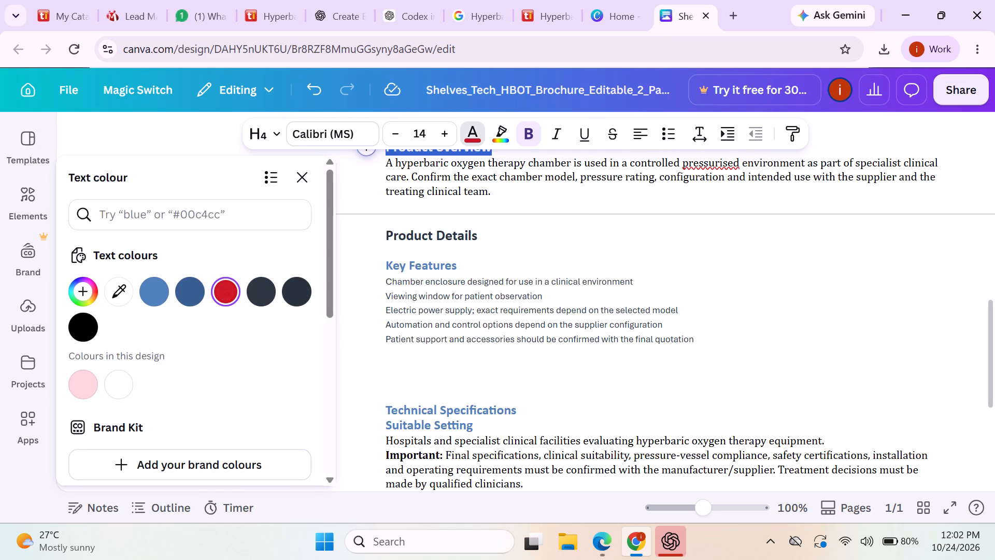
click(303, 181)
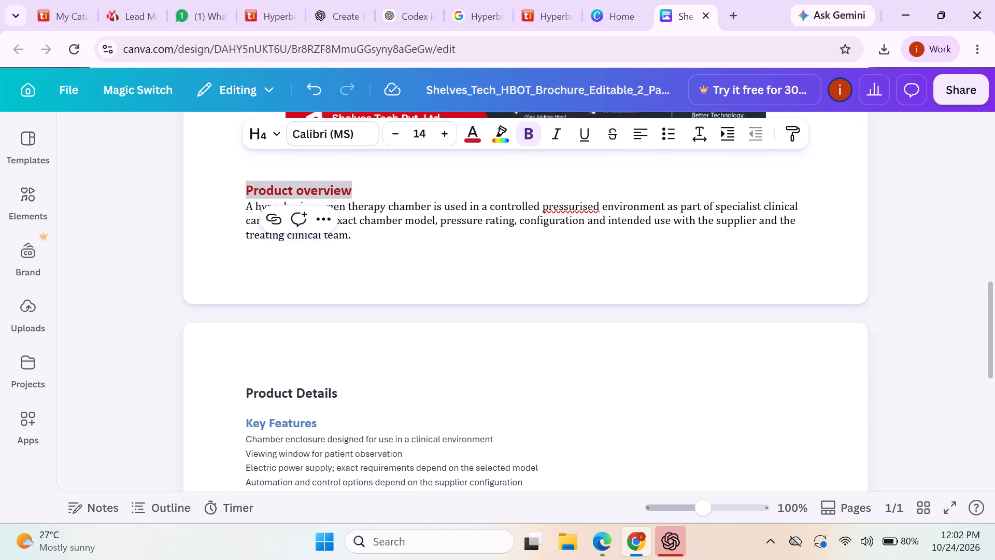
click(380, 278)
Change the text colour of the Product Details heading on page two to the same red.
scroll(387, 330, down, 1)
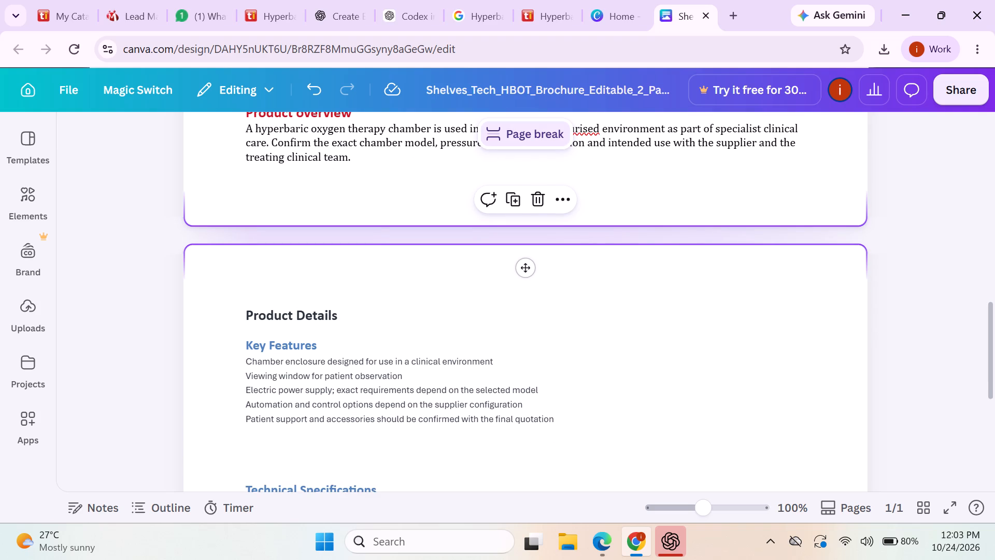
scroll(281, 317, up, 2)
scroll(281, 317, down, 3)
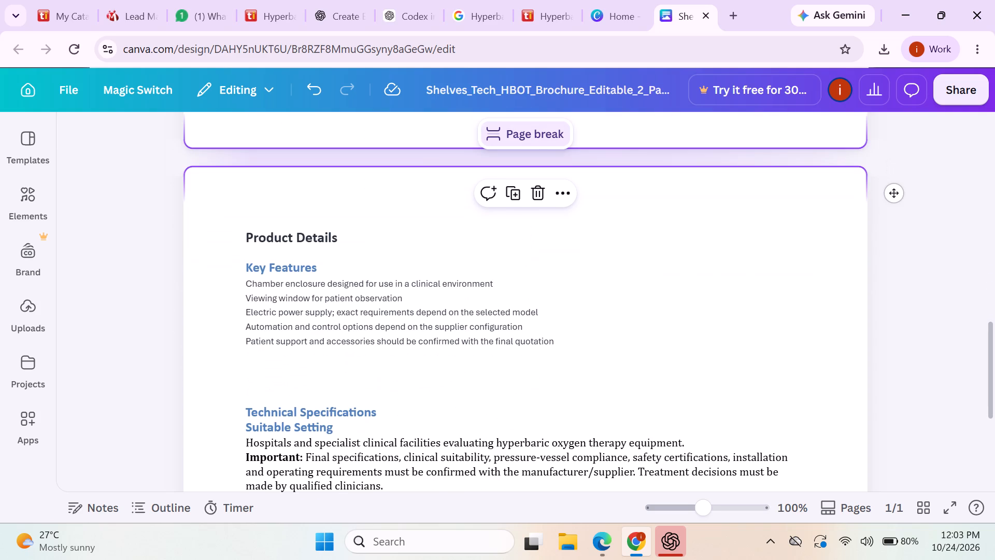
drag(238, 232, 359, 226)
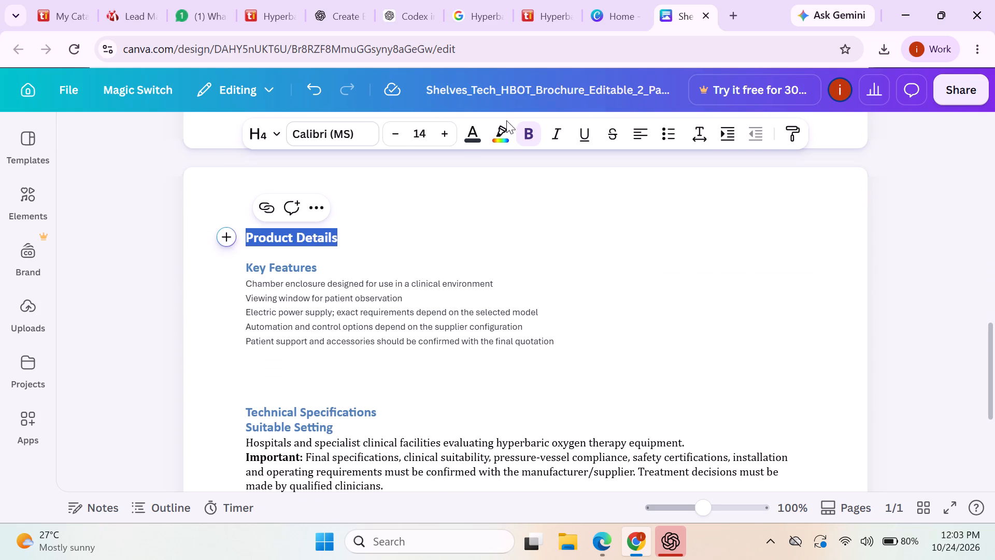
click(466, 136)
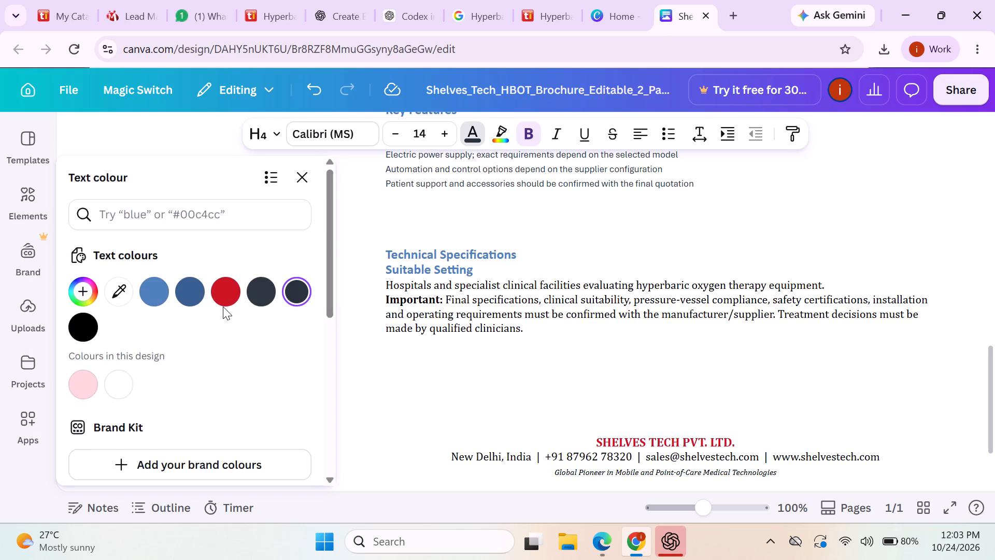
click(223, 299)
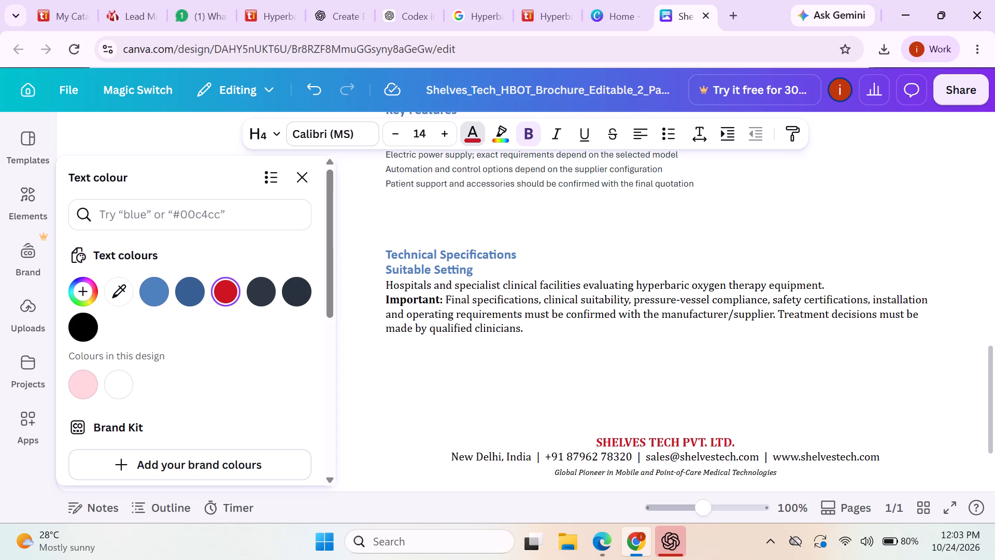
click(225, 289)
click(404, 367)
click(301, 178)
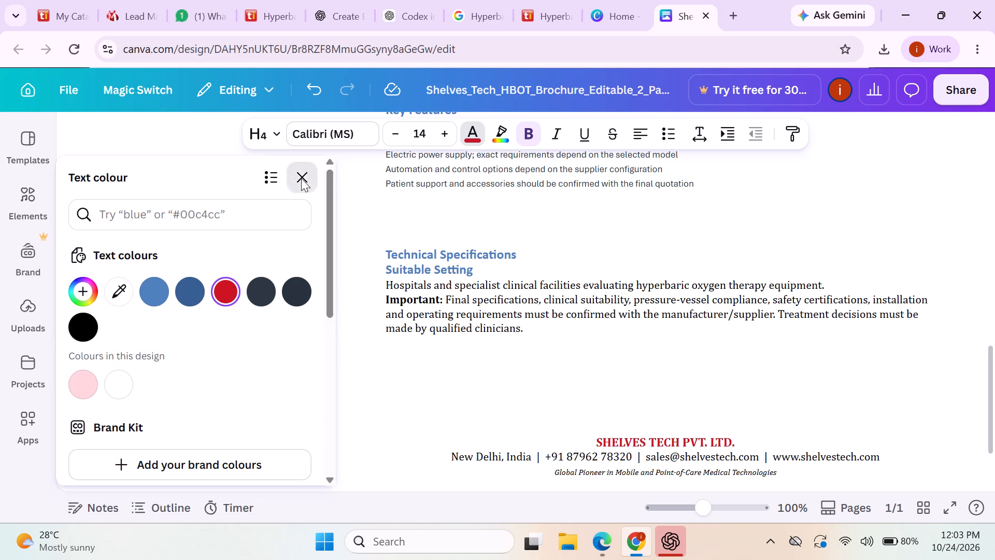
click(378, 246)
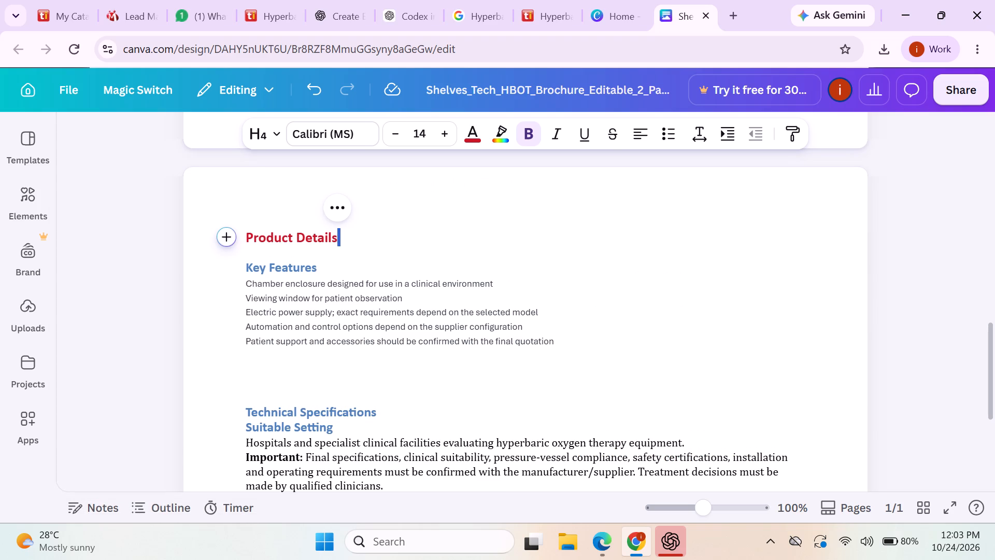
Change the text colour of the Key Features heading on page two to Dark greyazure #26323d.
drag(240, 269, 323, 263)
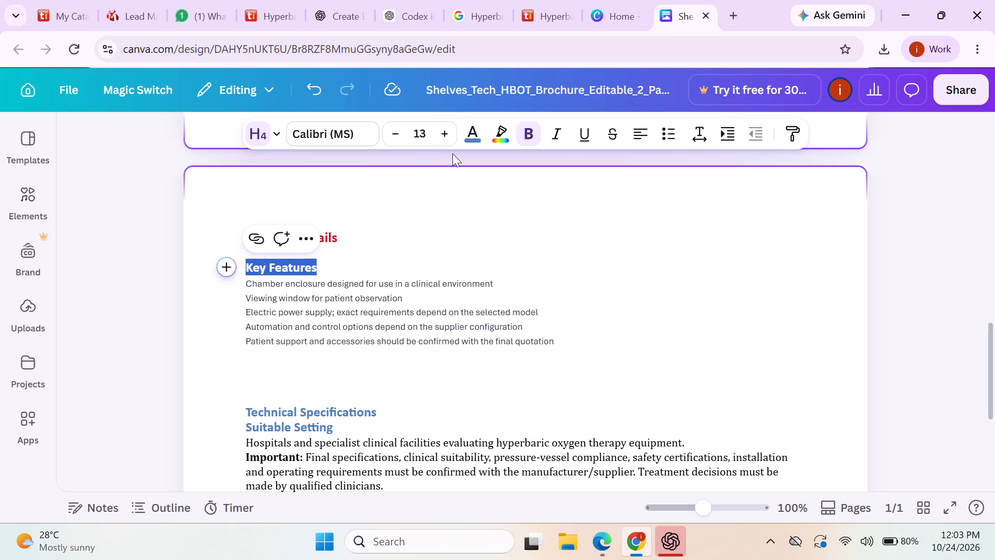
click(474, 130)
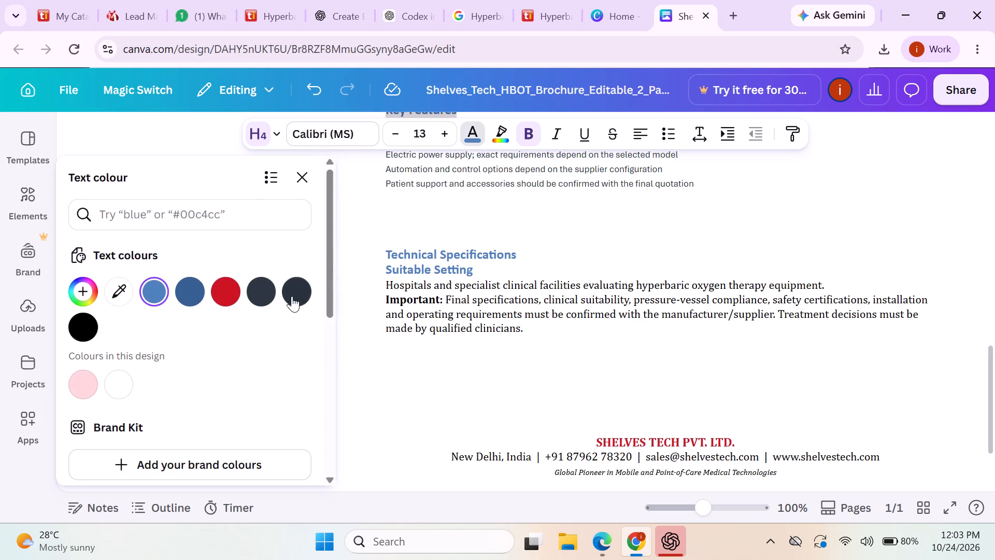
click(295, 296)
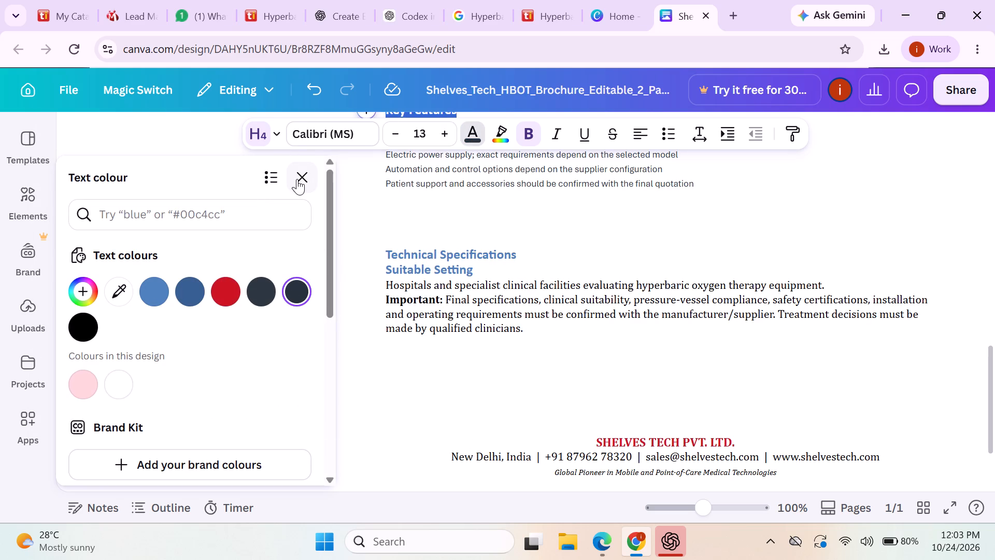
click(302, 180)
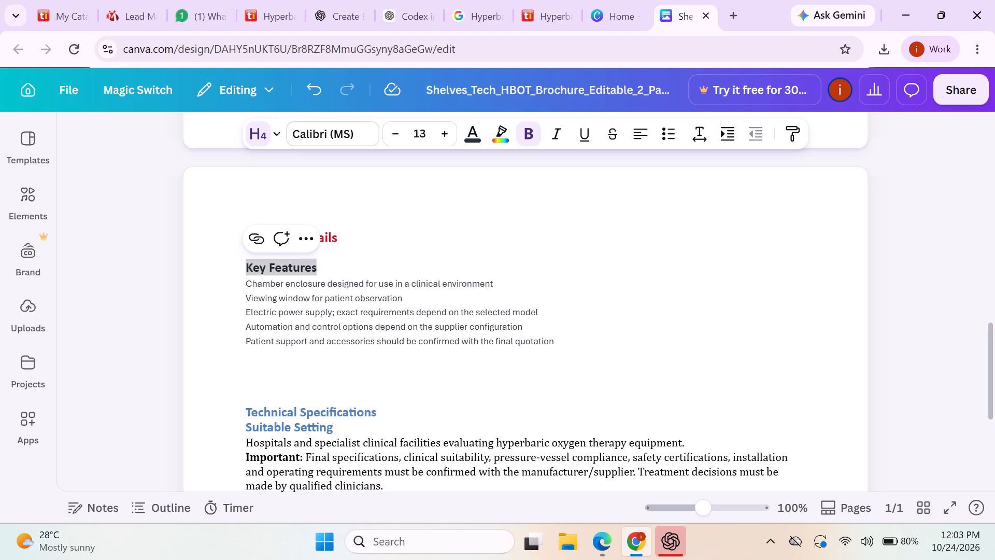
click(442, 240)
Insert a blank line between the Technical Specifications and Suitable Setting headings.
scroll(395, 242, up, 3)
scroll(405, 239, down, 3)
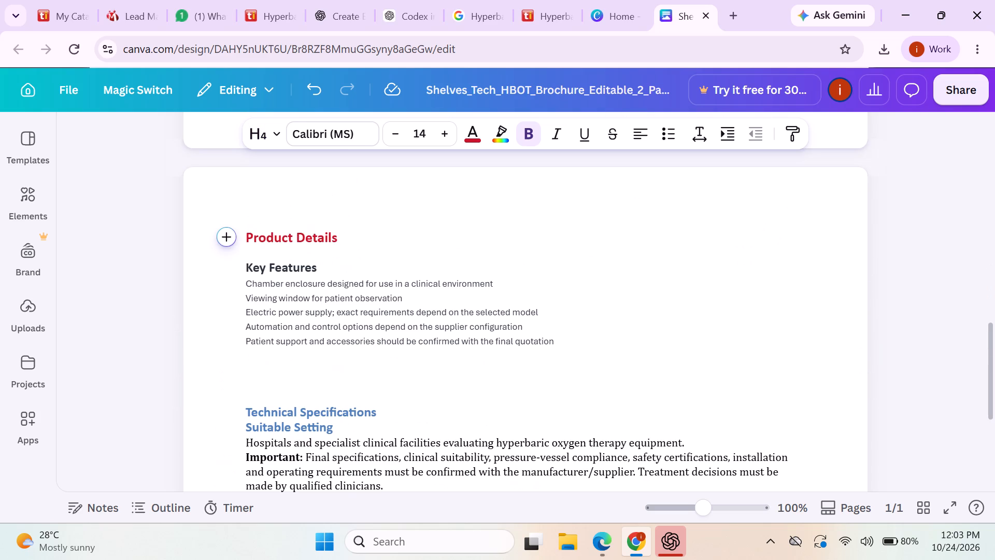
click(376, 414)
key(Return)
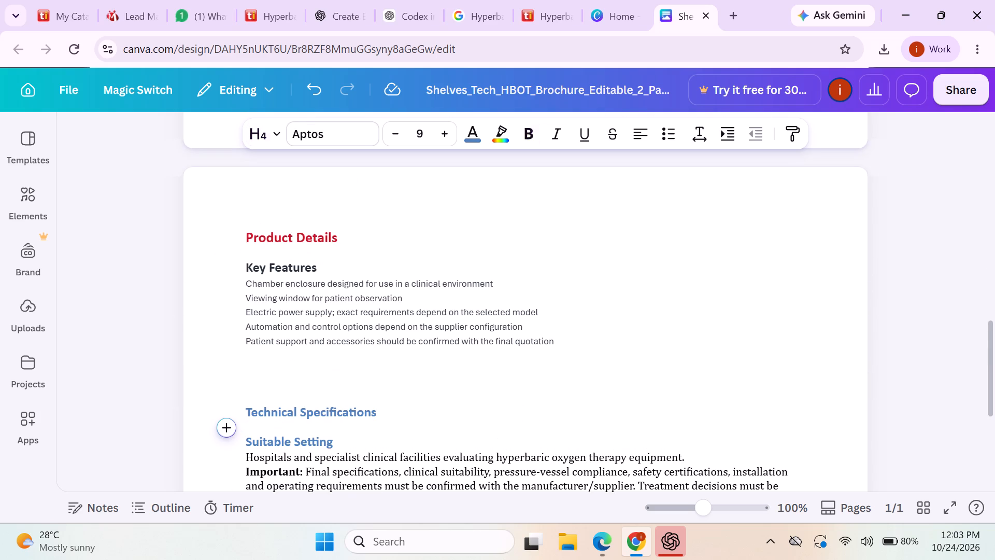
Change the text colour of the Technical Specifications heading to the design's red.
drag(240, 411, 366, 415)
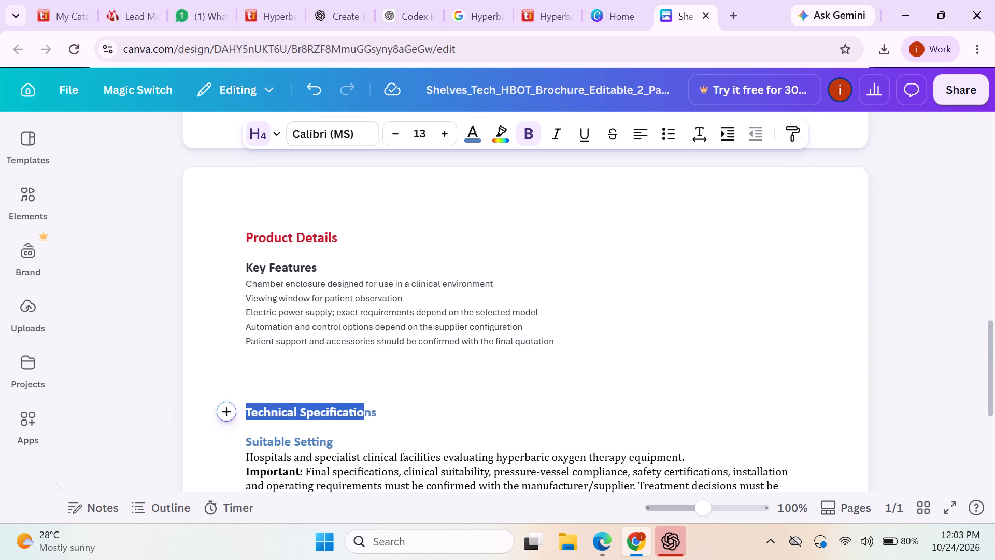
drag(366, 415, 384, 416)
click(471, 123)
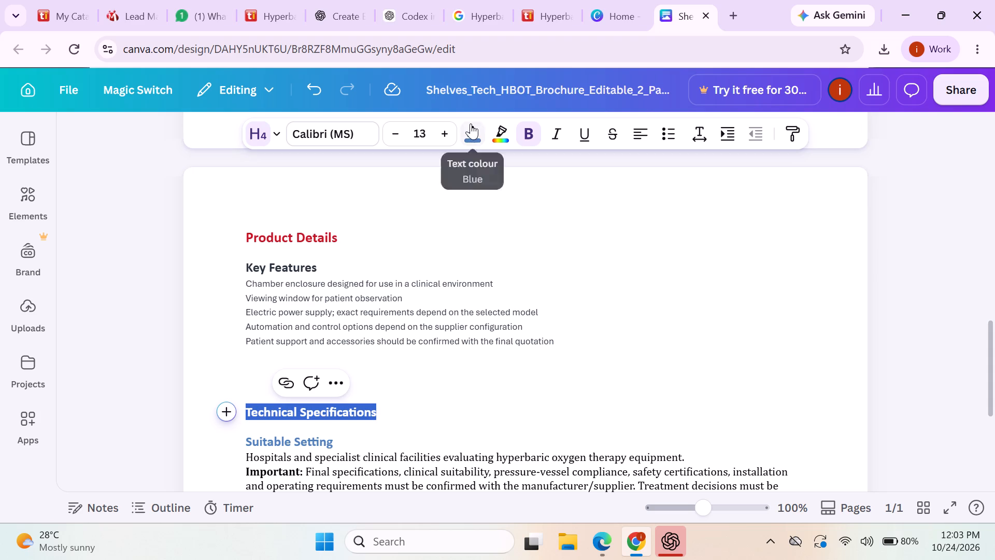
click(244, 302)
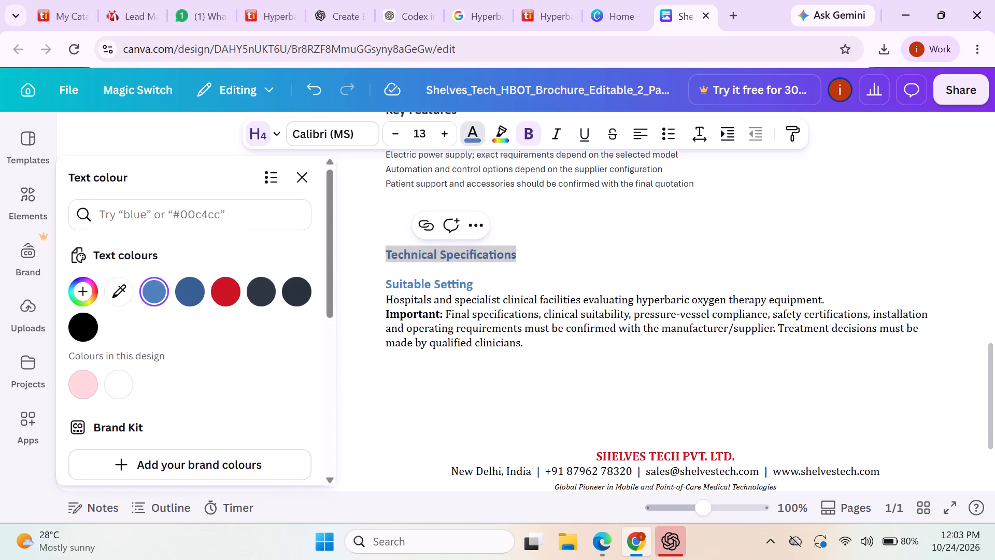
click(228, 293)
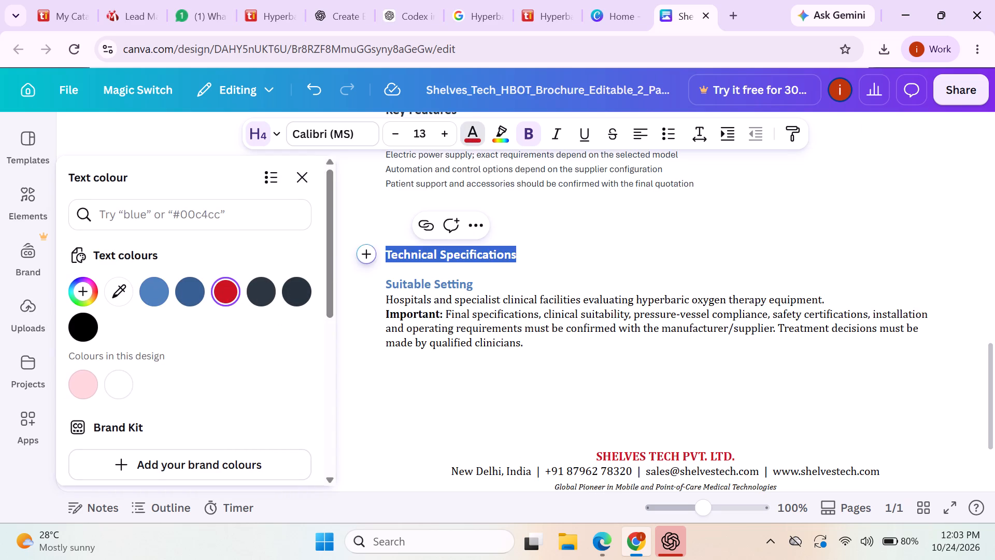
click(567, 279)
Change the text colour of the Suitable Setting heading to black.
drag(385, 284, 480, 279)
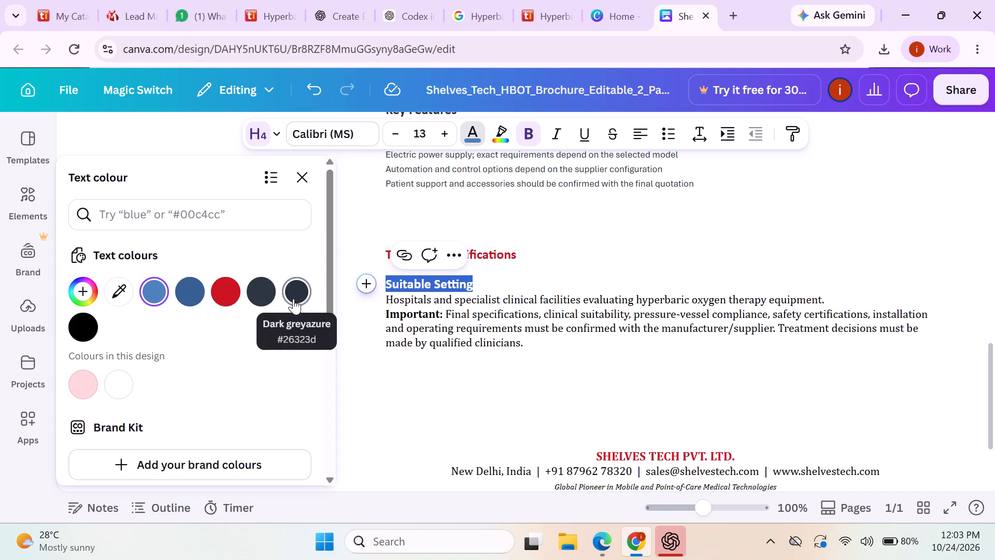
click(84, 328)
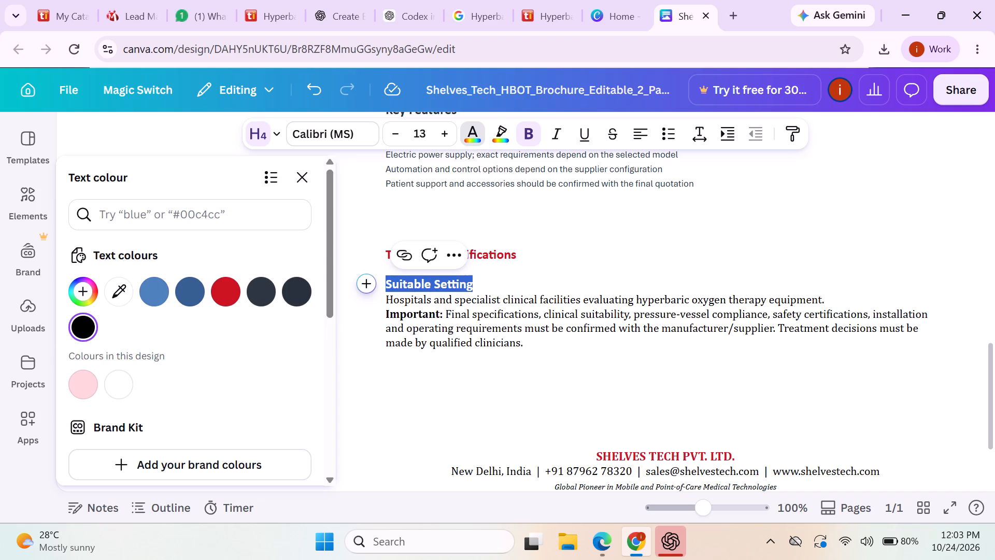
click(637, 275)
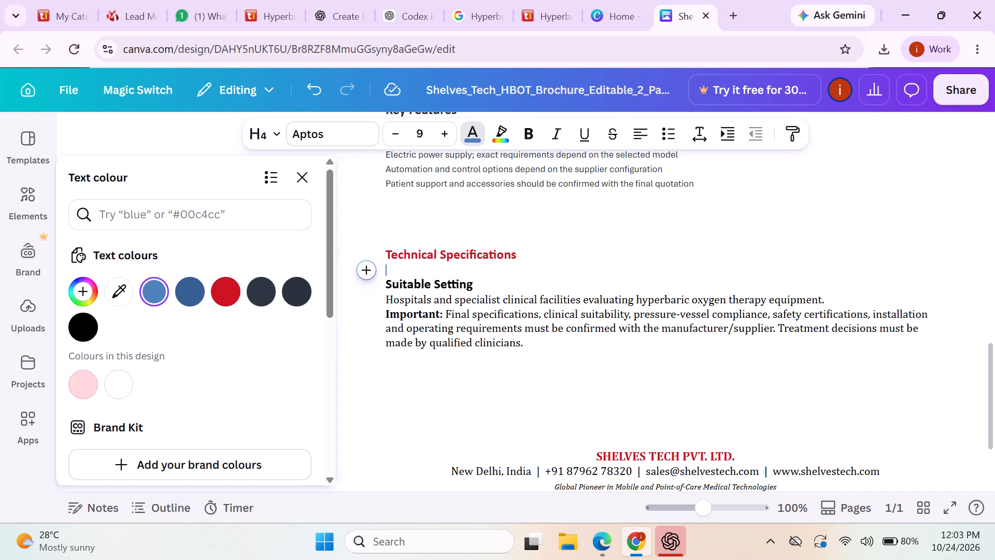
Insert a blank line between the Hospitals and specialist clinical facilities sentence and the Important paragraph.
click(832, 297)
key(Return)
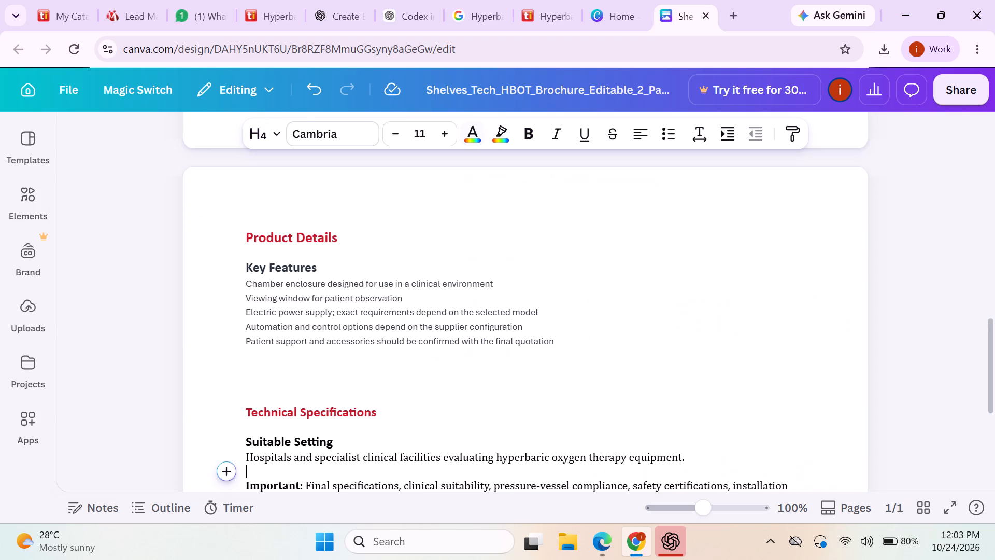
Change the text colour of the word Important in the final paragraph to the design's red, #cd1423.
scroll(540, 355, down, 2)
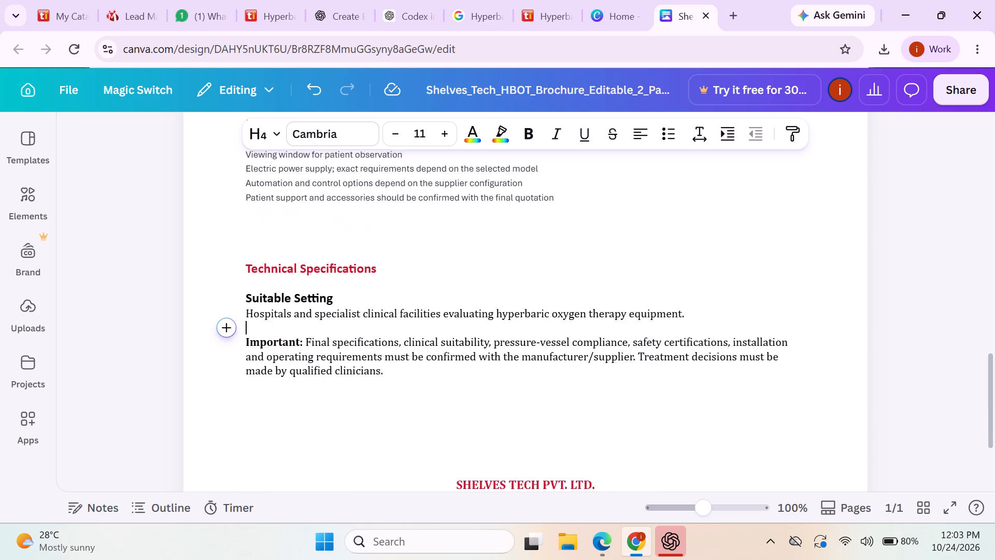
scroll(560, 349, down, 1)
drag(241, 253, 301, 253)
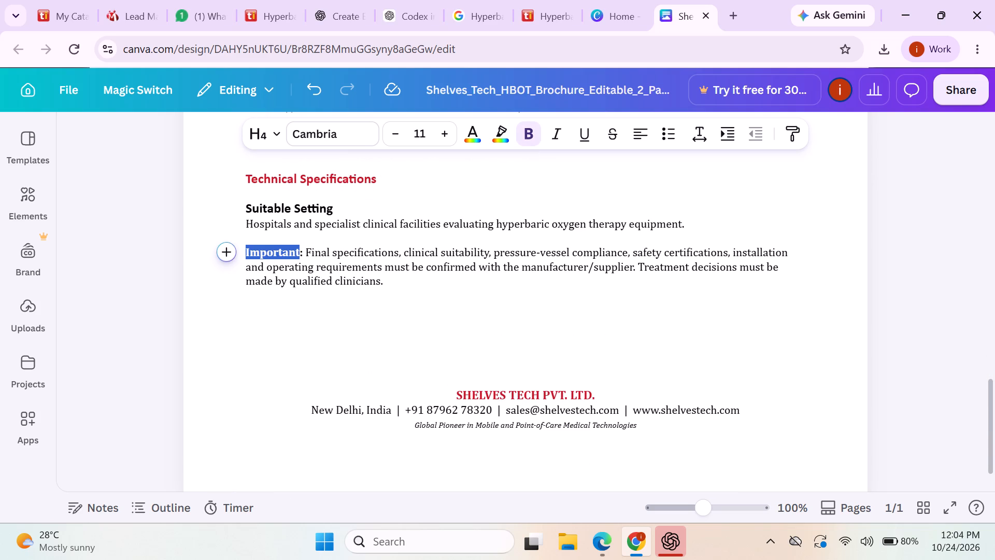
drag(301, 253, 301, 253)
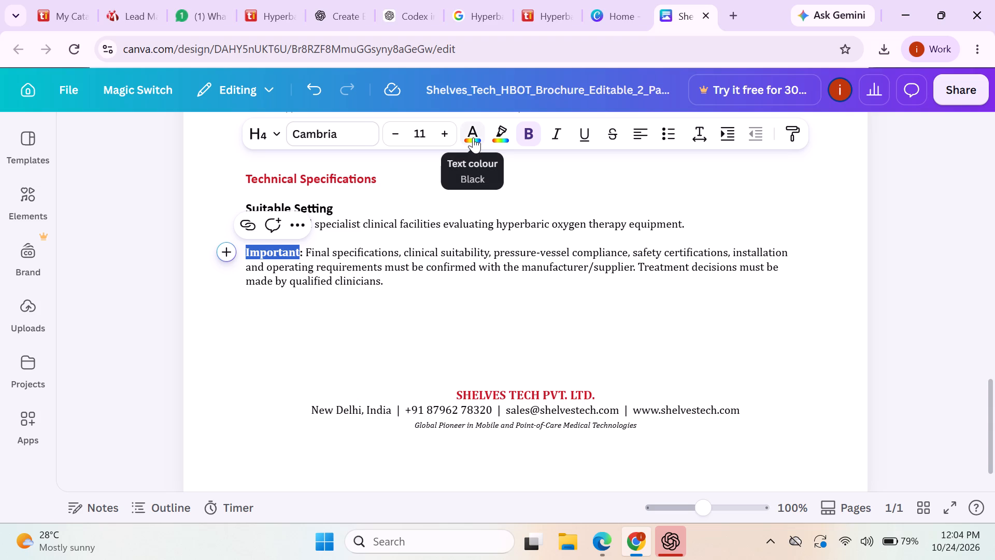
click(473, 137)
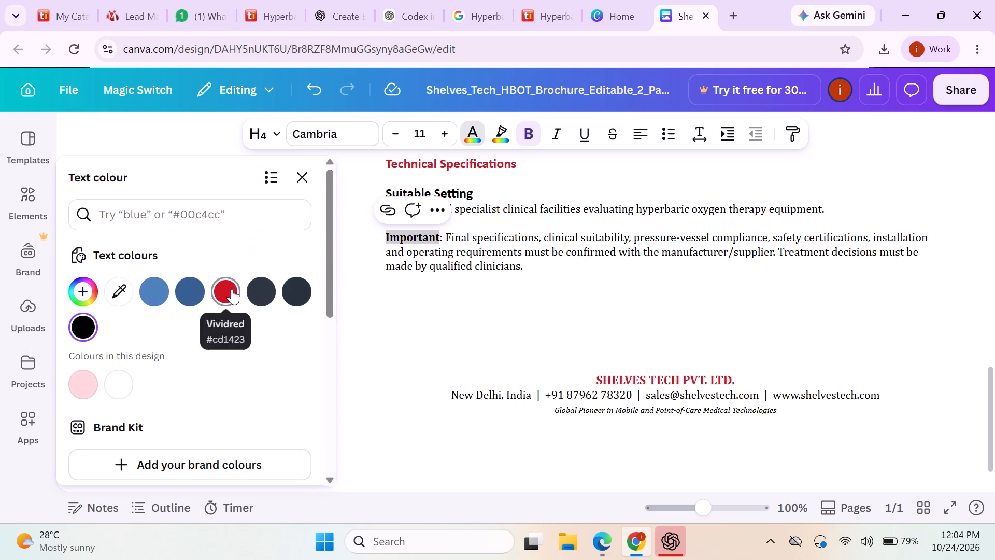
click(232, 289)
click(497, 292)
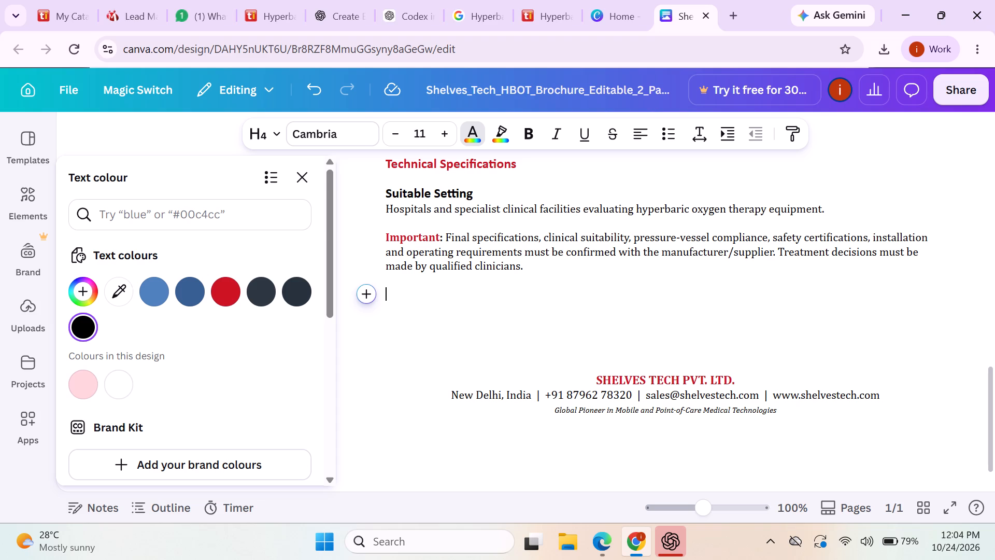
Delete the tagline Global Pioneer in Mobile and Point-of-Care Medical Technologies beneath the contact line at the end of page two.
drag(551, 411, 717, 425)
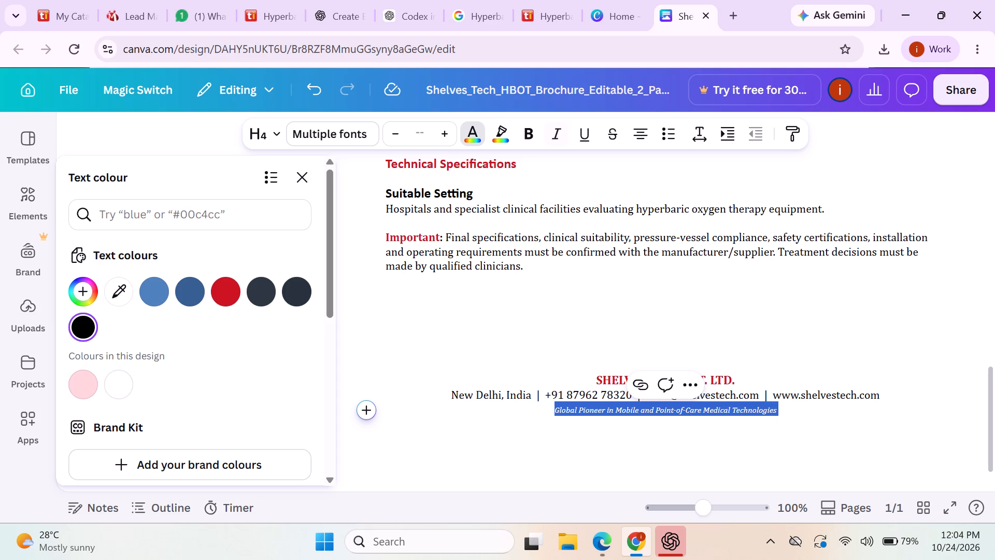
key(BackSpace)
scroll(541, 383, down, 3)
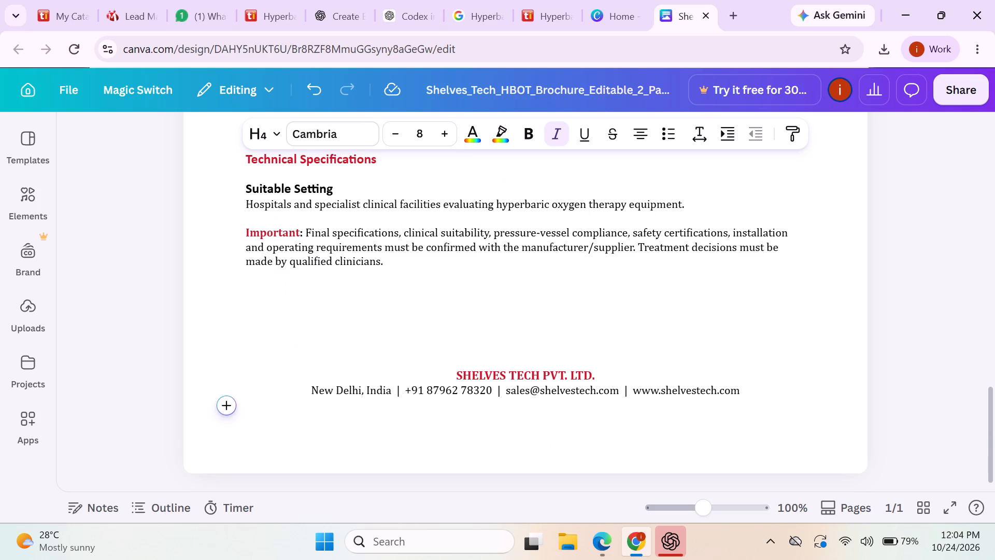
Enlarge the brochure image on the first page proportionally so it extends slightly beyond the text margins on both sides.
scroll(388, 370, up, 1)
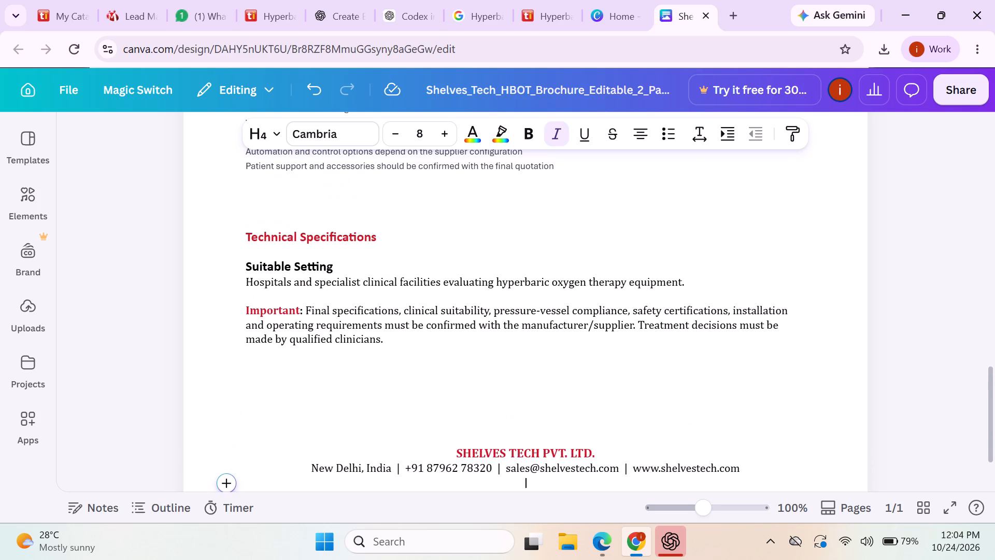
scroll(323, 405, up, 1)
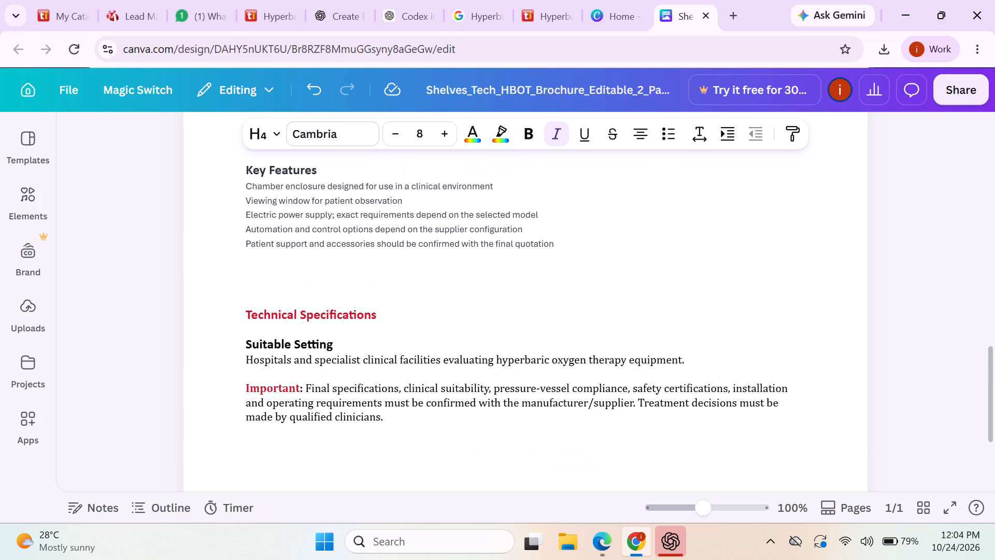
scroll(323, 405, up, 2)
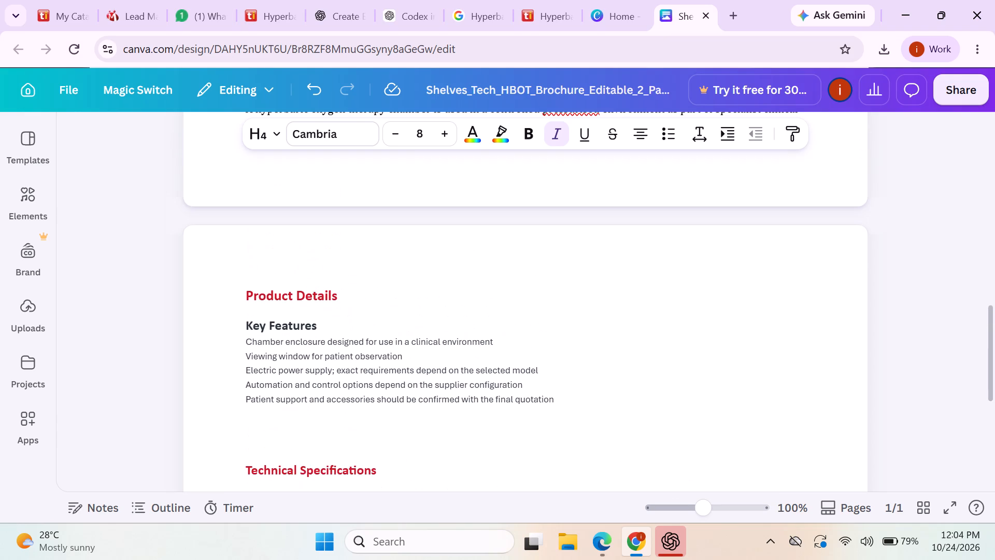
scroll(323, 403, up, 2)
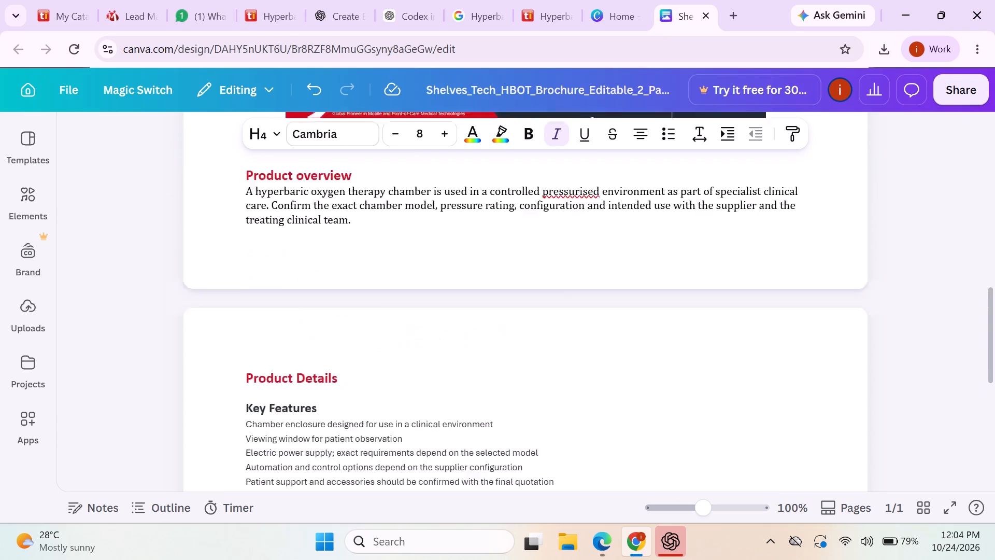
scroll(323, 402, up, 3)
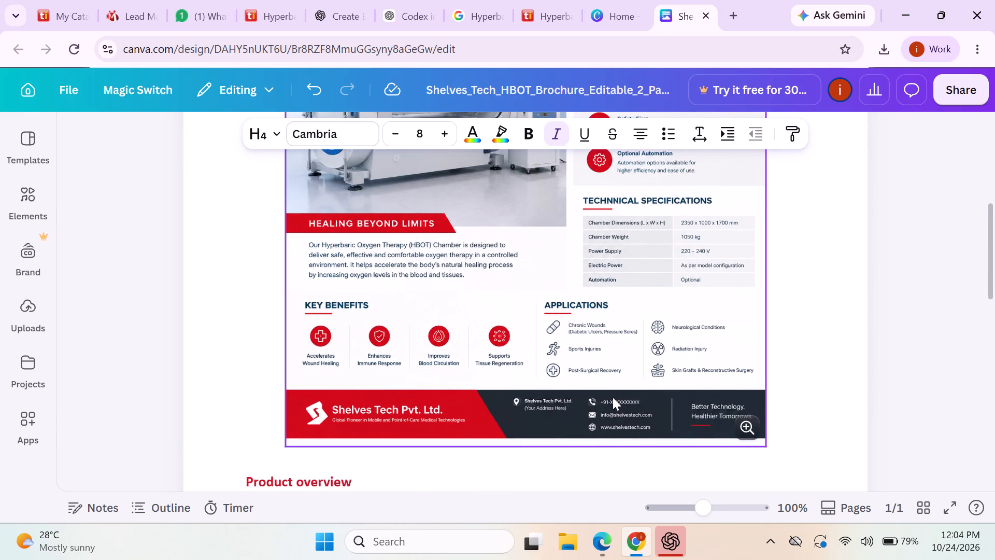
click(630, 400)
click(630, 400)
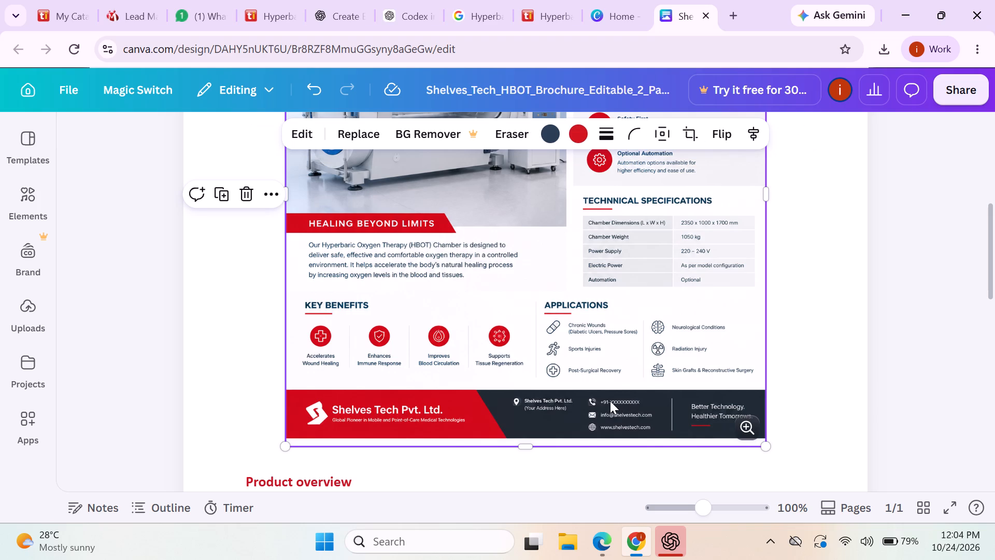
click(609, 400)
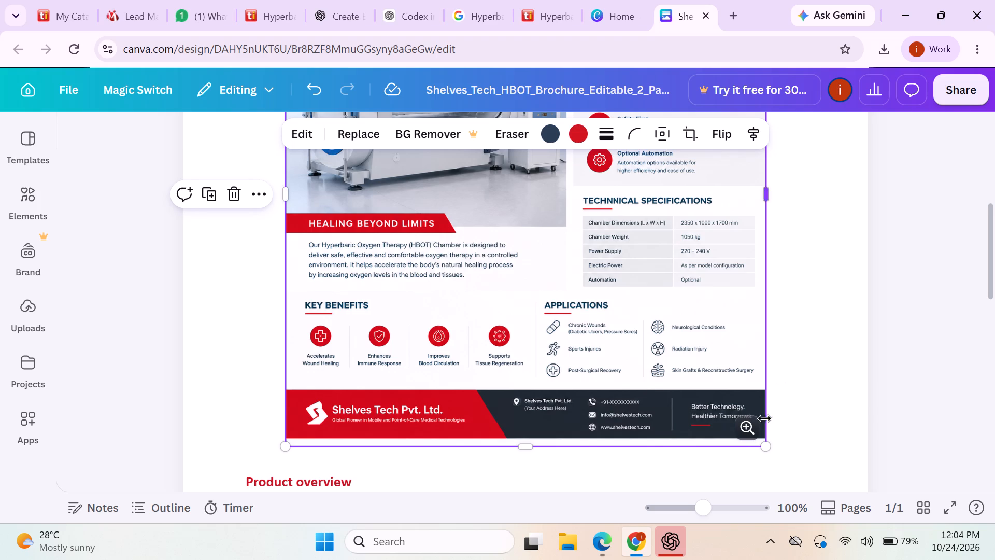
drag(766, 449, 783, 466)
scroll(819, 407, up, 7)
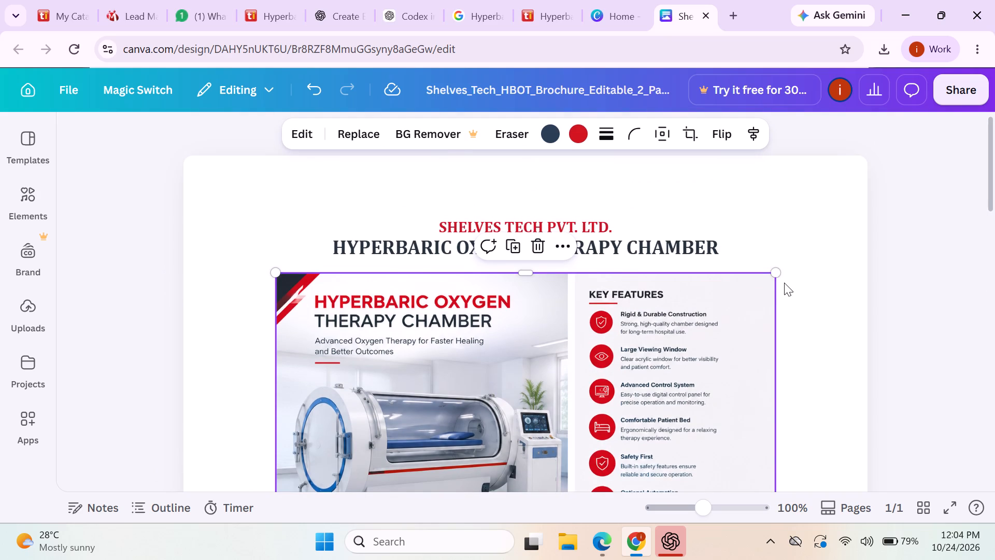
drag(777, 273, 816, 261)
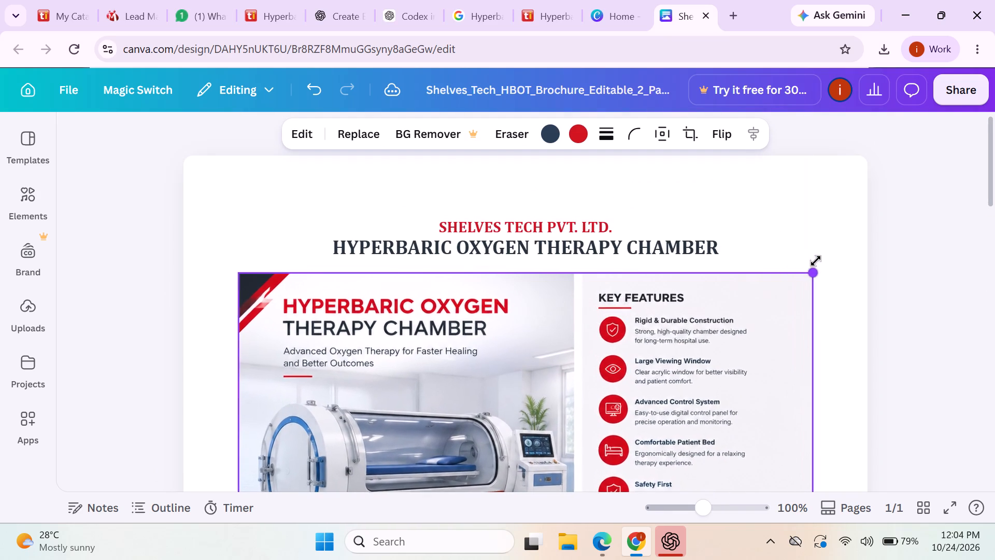
drag(816, 261, 831, 266)
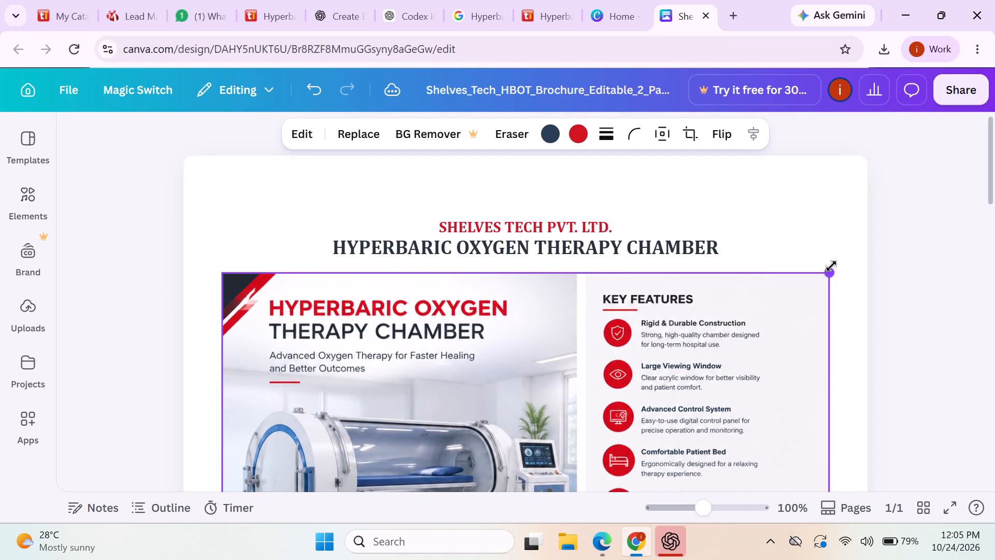
drag(831, 266, 839, 267)
click(887, 355)
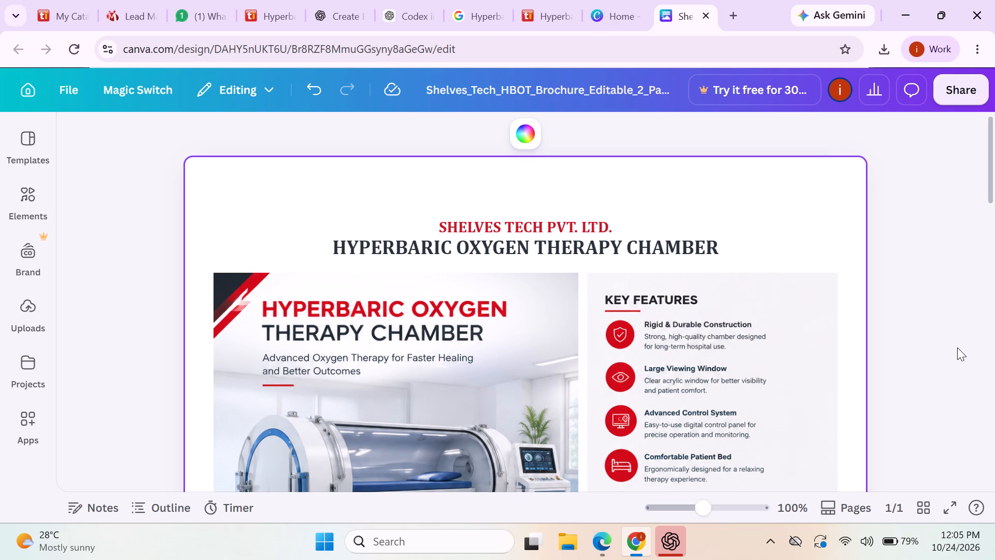
Review the layout of both brochure pages from the title down to the company contact line.
scroll(957, 347, down, 1)
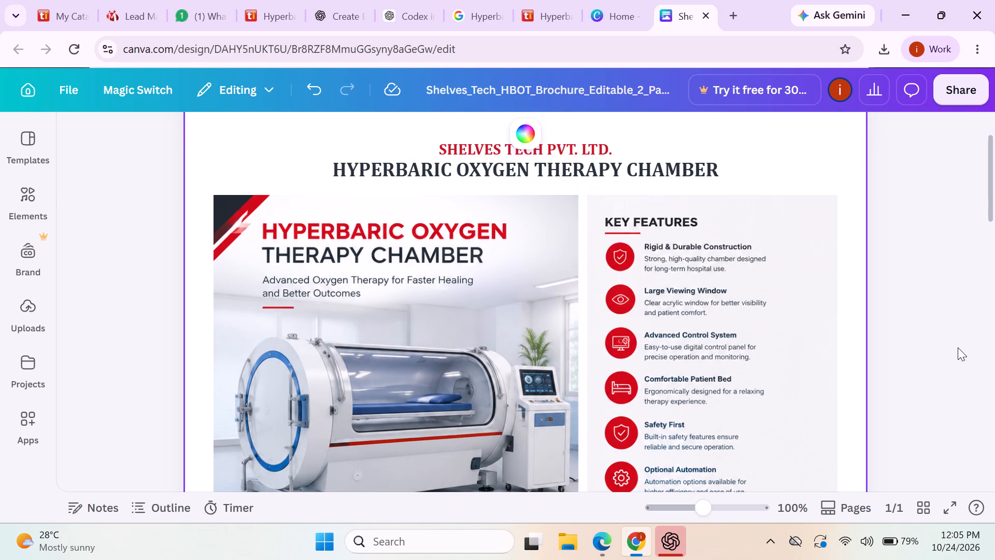
scroll(958, 347, down, 3)
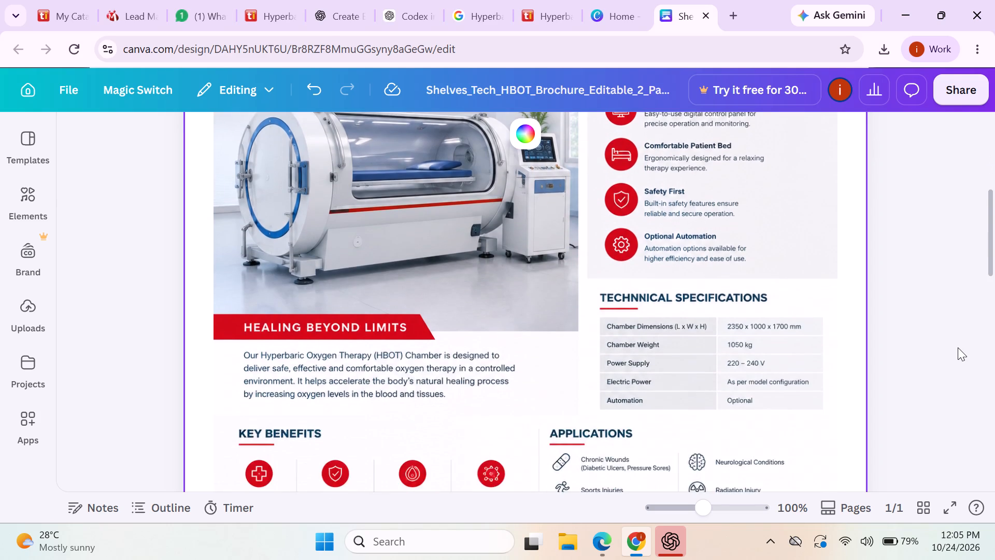
scroll(958, 347, down, 4)
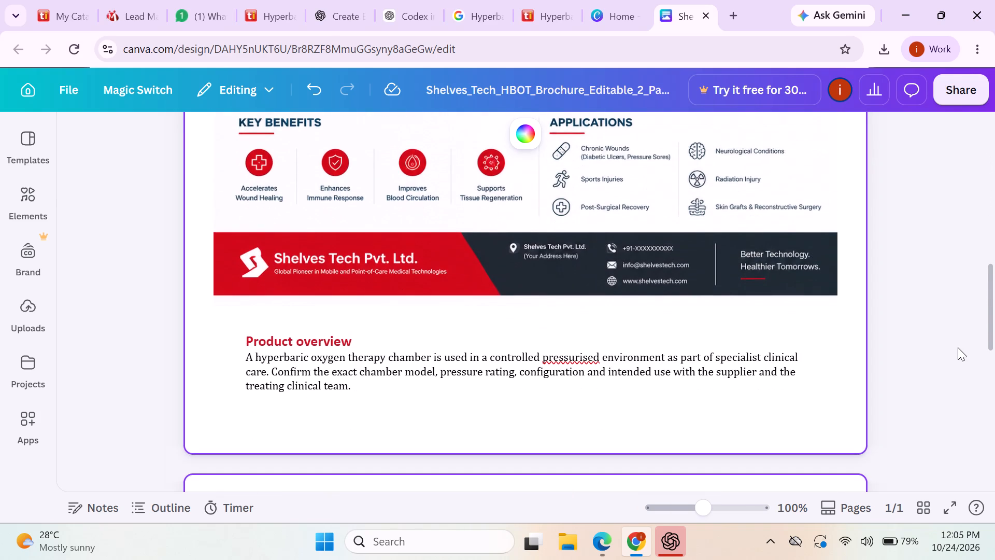
scroll(958, 347, down, 5)
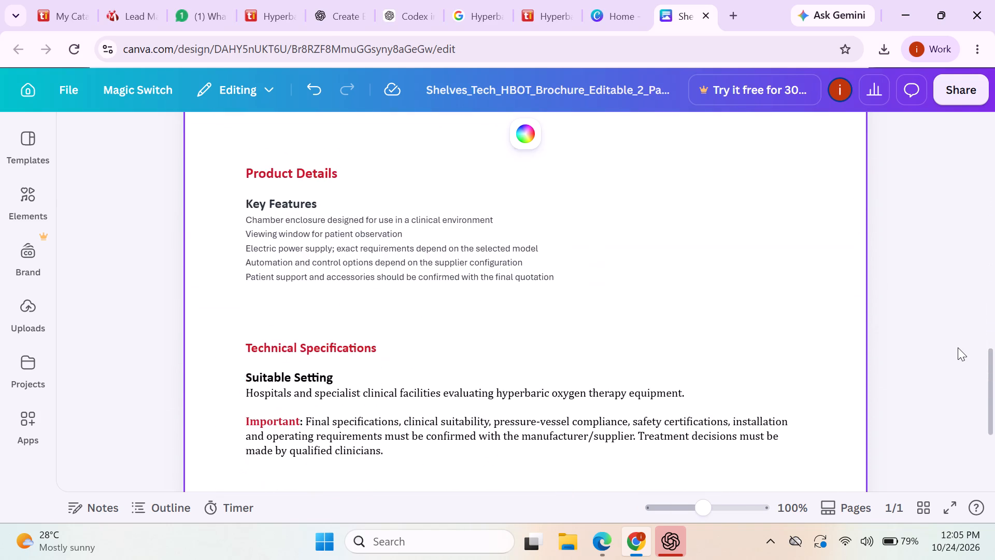
scroll(958, 348, down, 3)
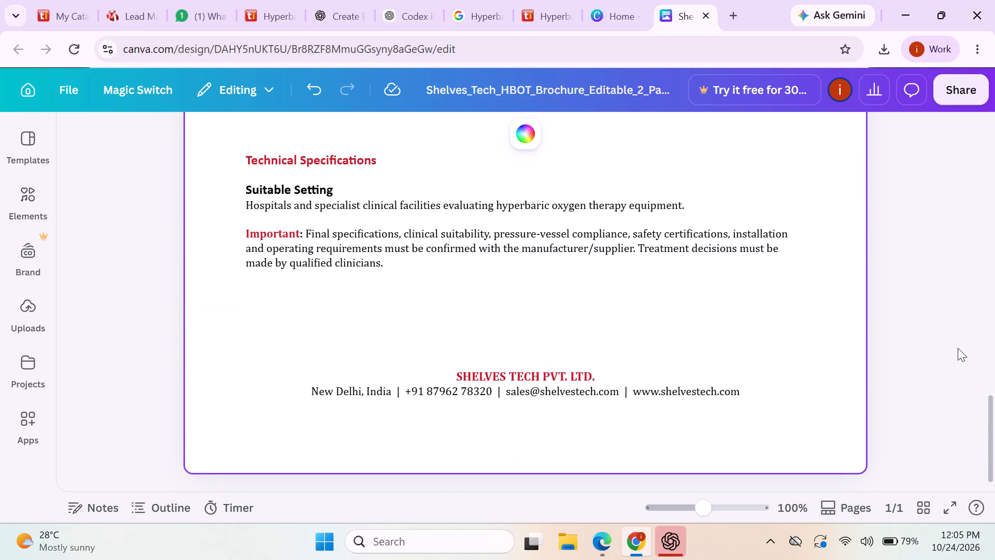
Insert another blank line between the Hospitals and specialist clinical facilities sentence and the Important paragraph.
scroll(958, 348, up, 2)
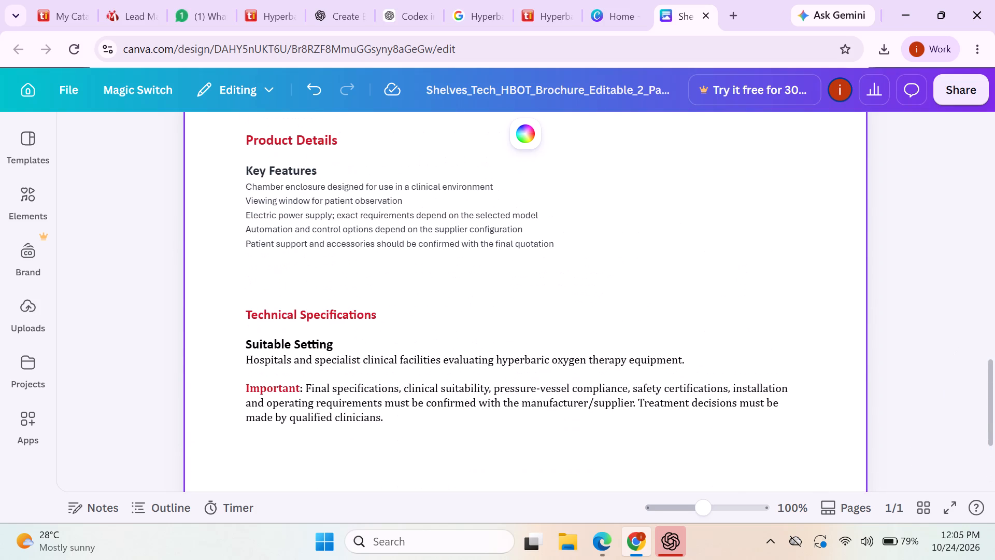
click(694, 365)
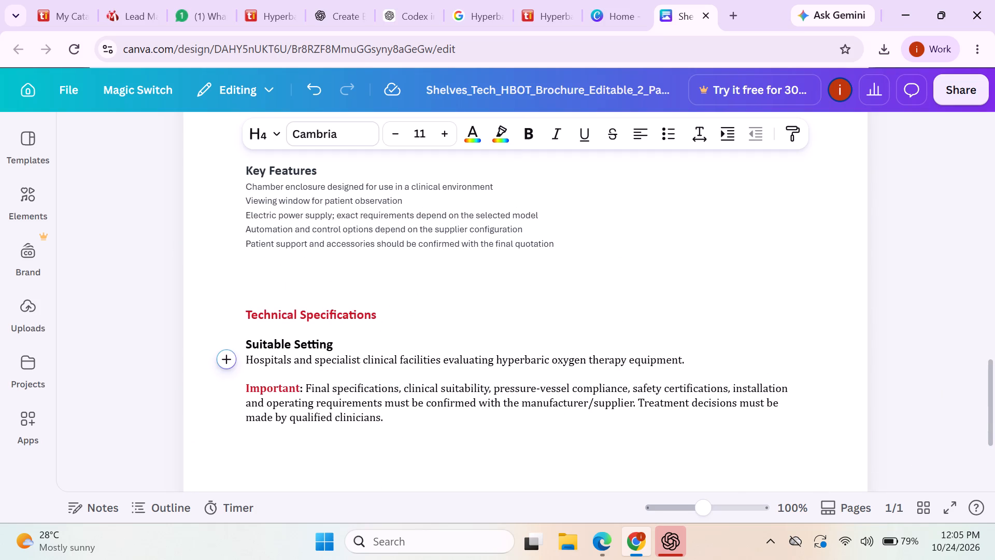
key(Return)
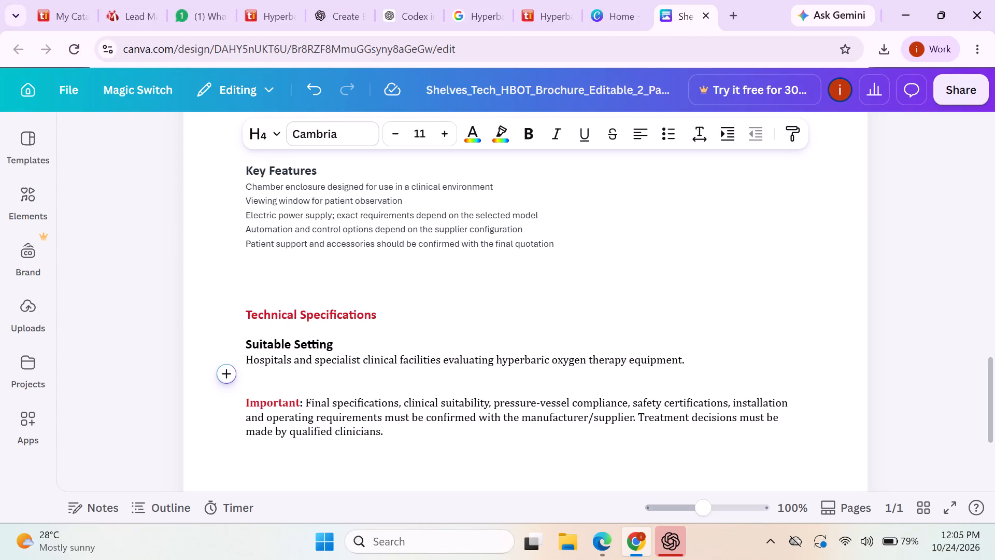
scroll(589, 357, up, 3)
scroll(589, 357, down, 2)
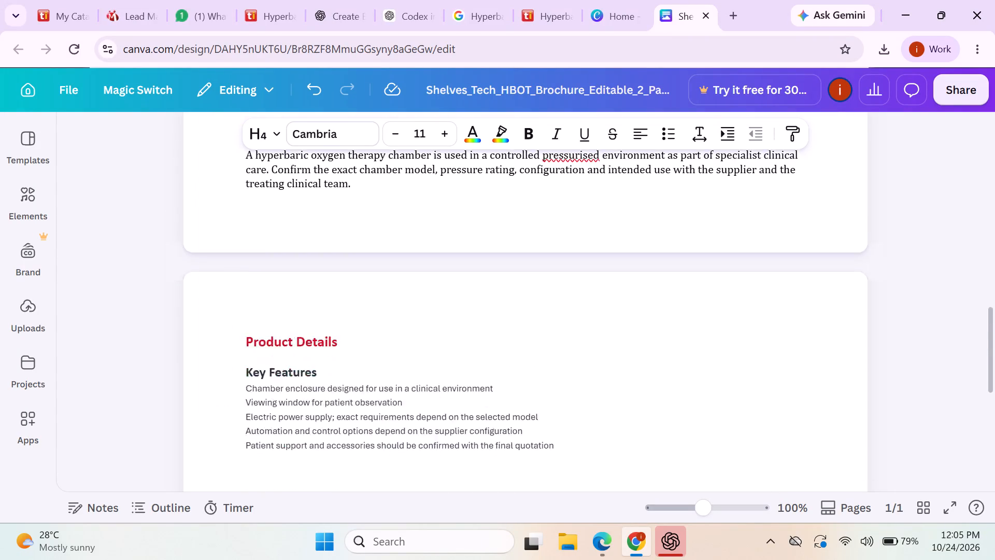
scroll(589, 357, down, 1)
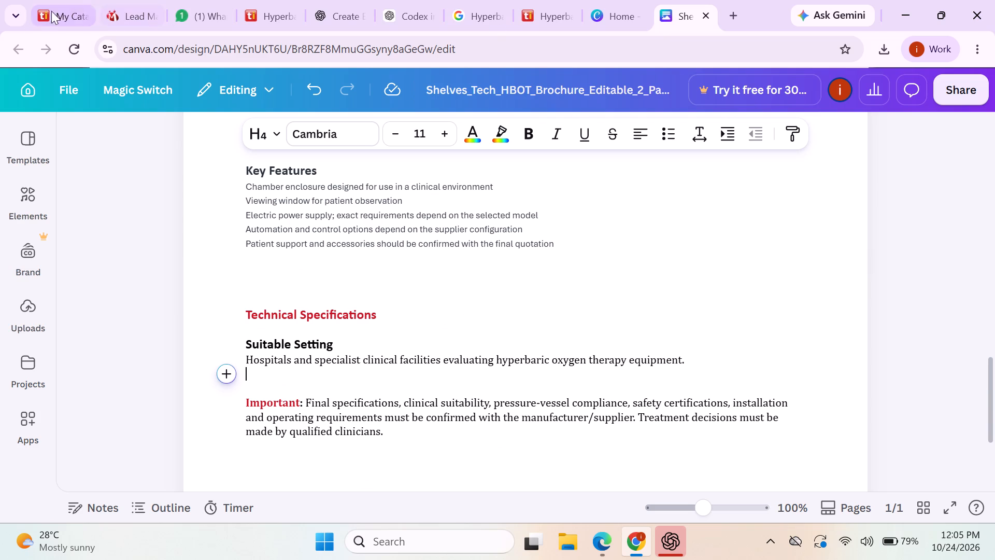
Switch to the IndiaMART Lead Manager and read the latest Pulsar Acoustic Foam and PVC Reducing Socket conversations.
click(121, 12)
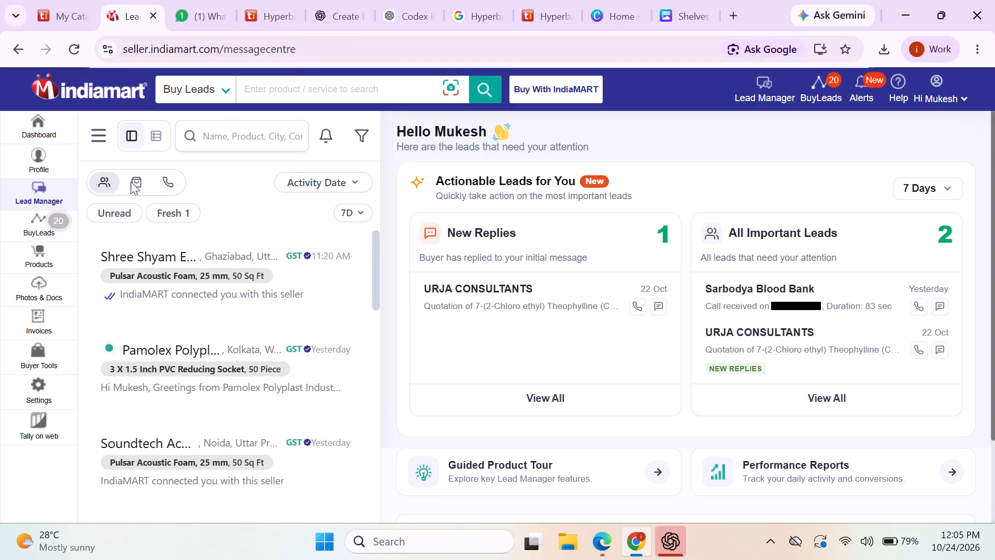
click(248, 281)
scroll(597, 305, up, 3)
scroll(597, 305, down, 3)
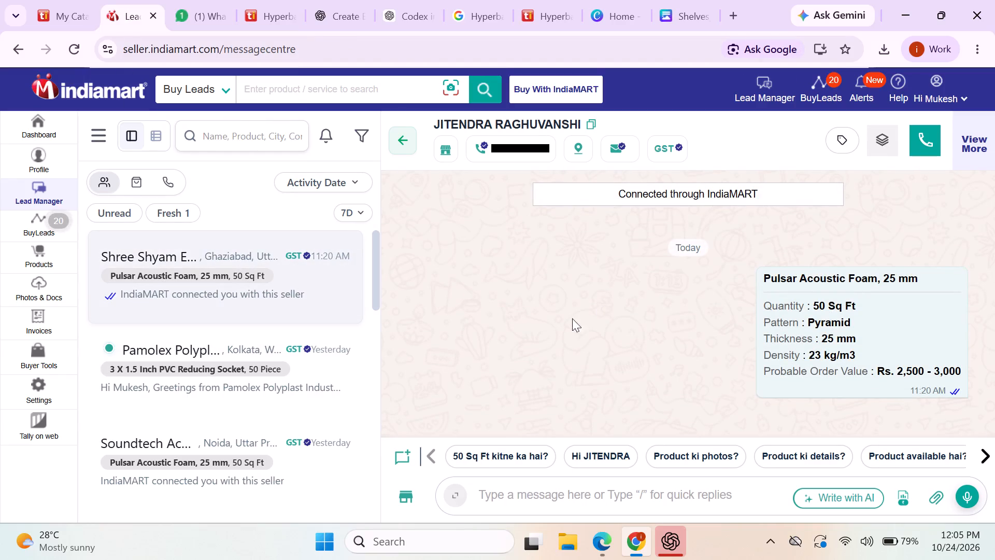
click(251, 381)
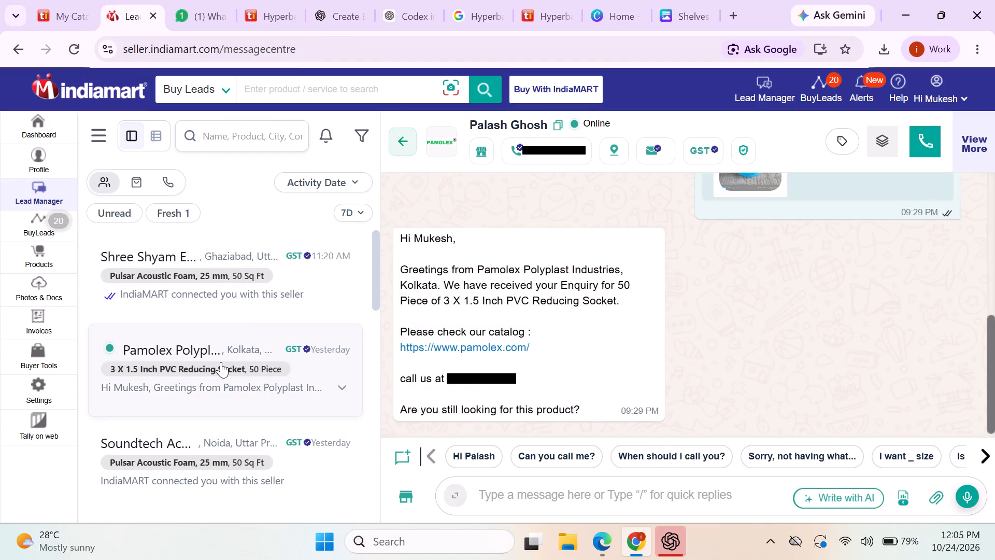
scroll(225, 349, down, 1)
scroll(230, 334, up, 4)
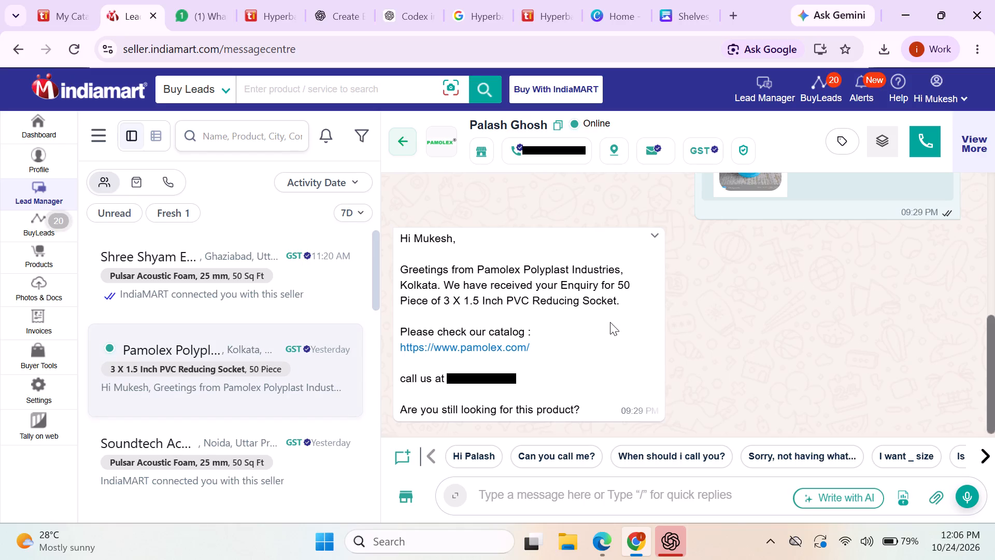
scroll(602, 314, down, 1)
scroll(602, 314, up, 2)
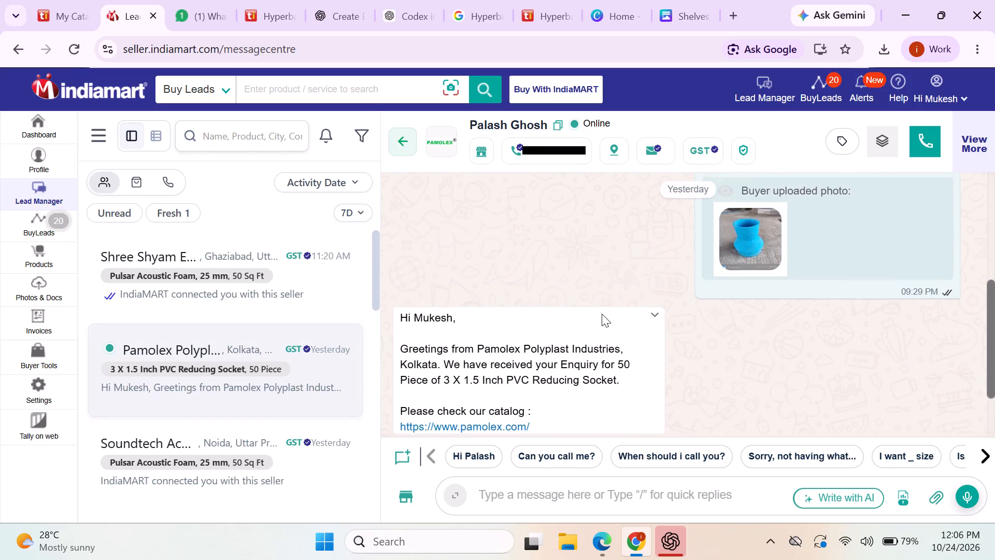
Read the Pamolex Polyplast conversation about the 3 X 1.5 Inch PVC Reducing Socket, from the seller's greeting to today's newest messages.
scroll(602, 314, up, 2)
scroll(602, 314, down, 5)
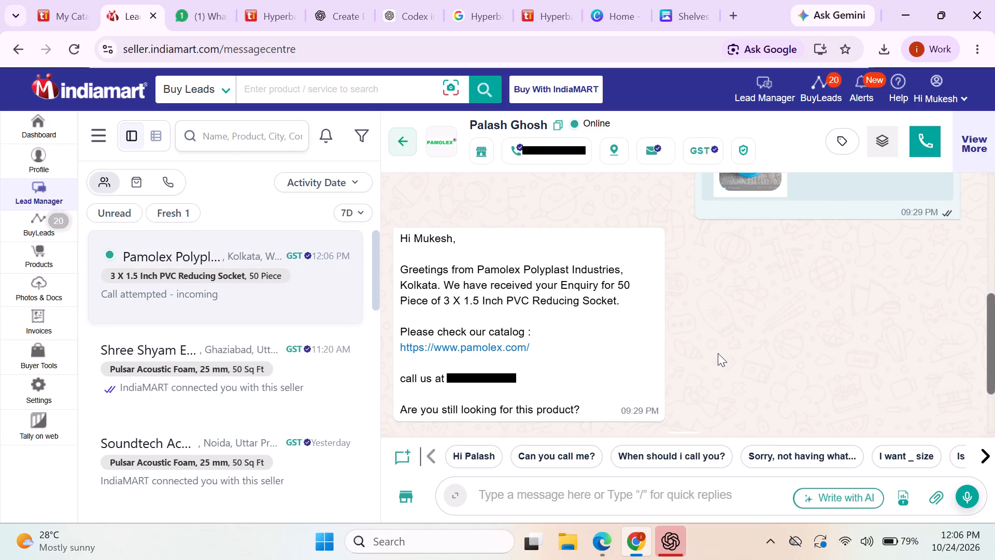
scroll(718, 353, up, 1)
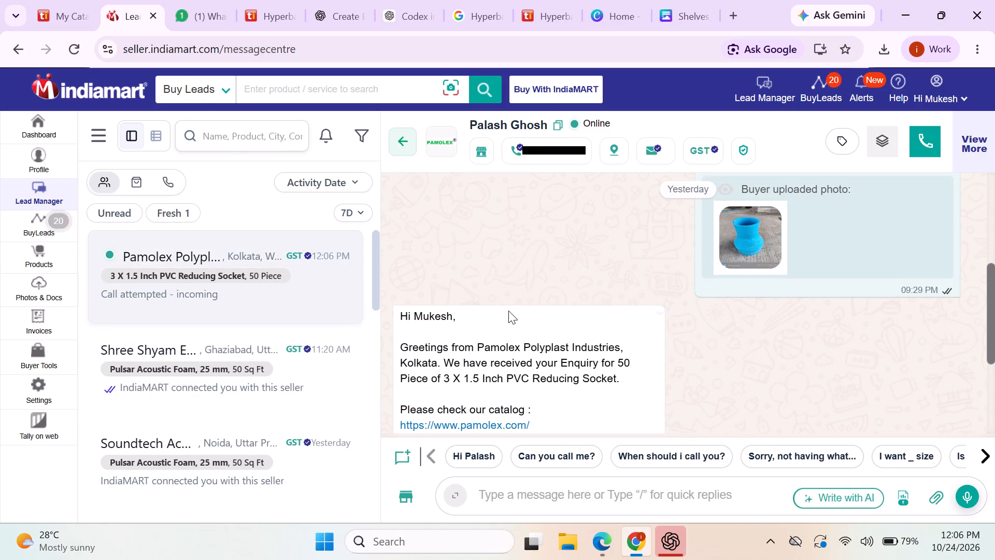
scroll(508, 311, down, 3)
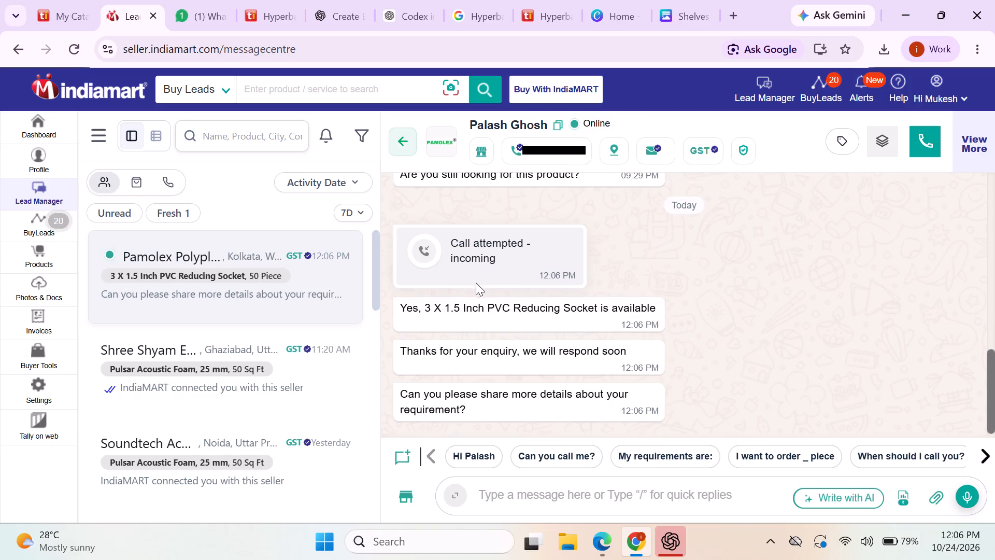
click(272, 286)
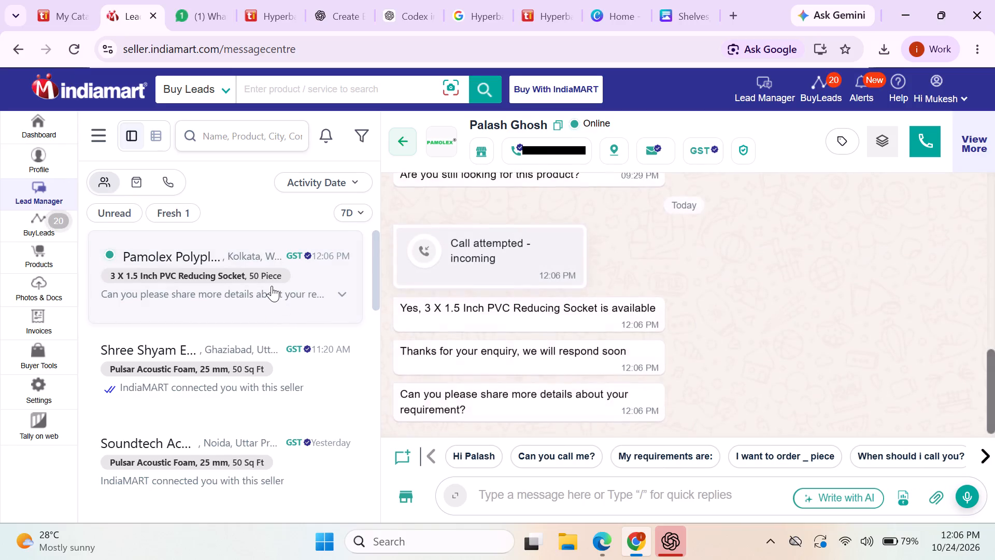
scroll(291, 293, up, 3)
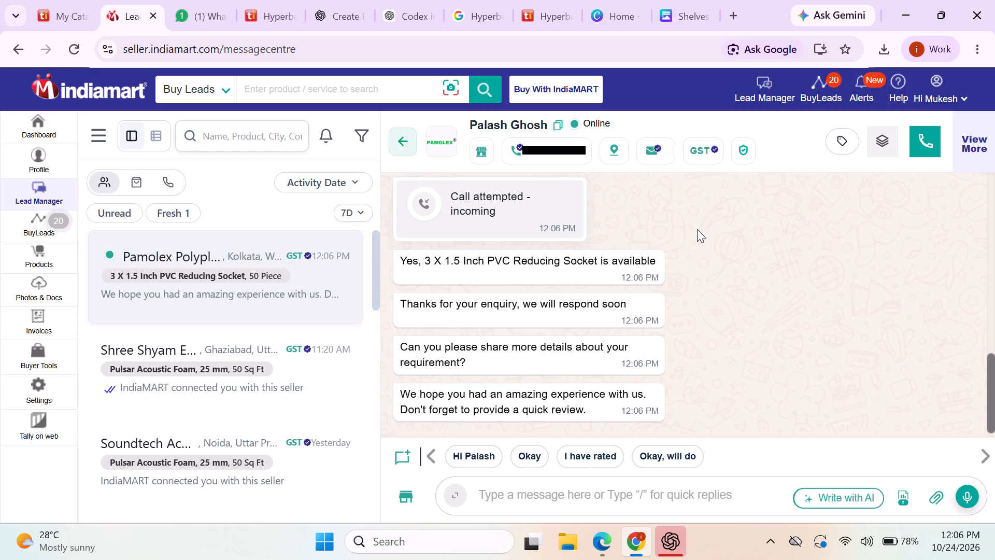
scroll(697, 229, up, 1)
scroll(697, 229, down, 1)
scroll(697, 229, up, 1)
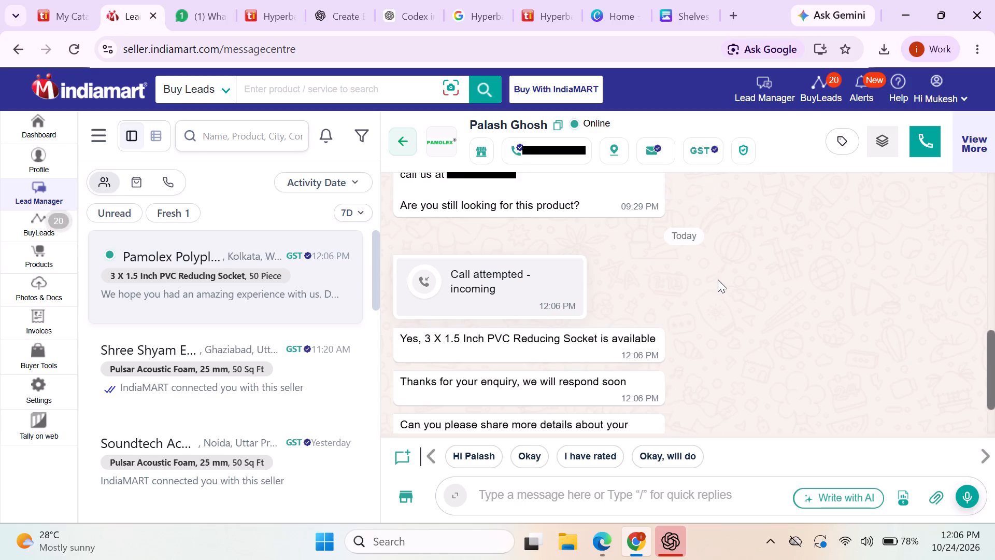
scroll(718, 279, up, 3)
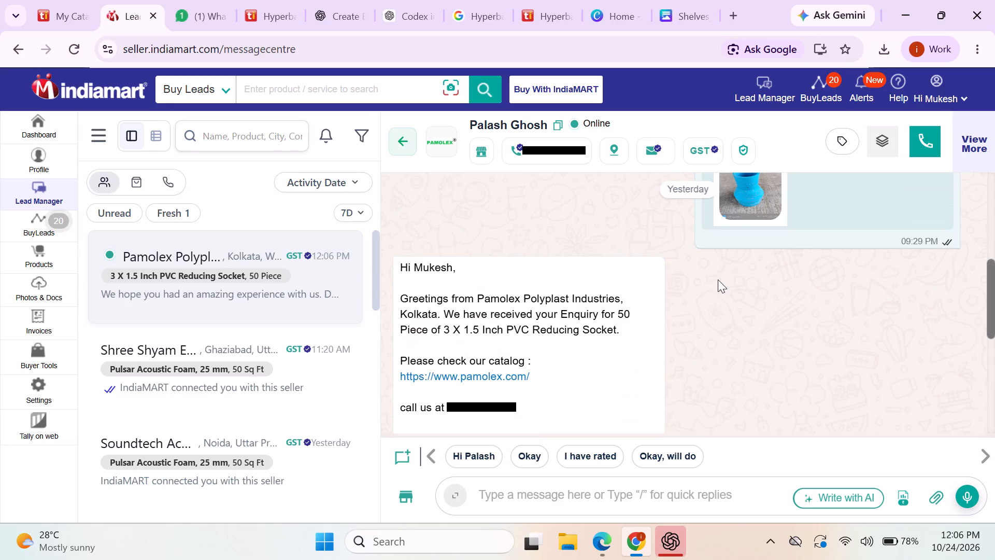
scroll(718, 279, down, 7)
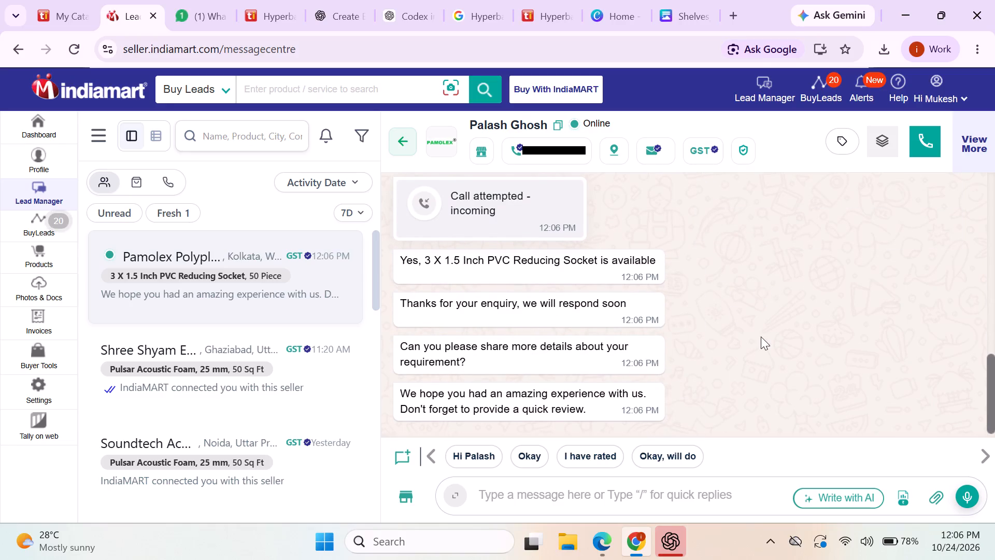
scroll(765, 329, up, 3)
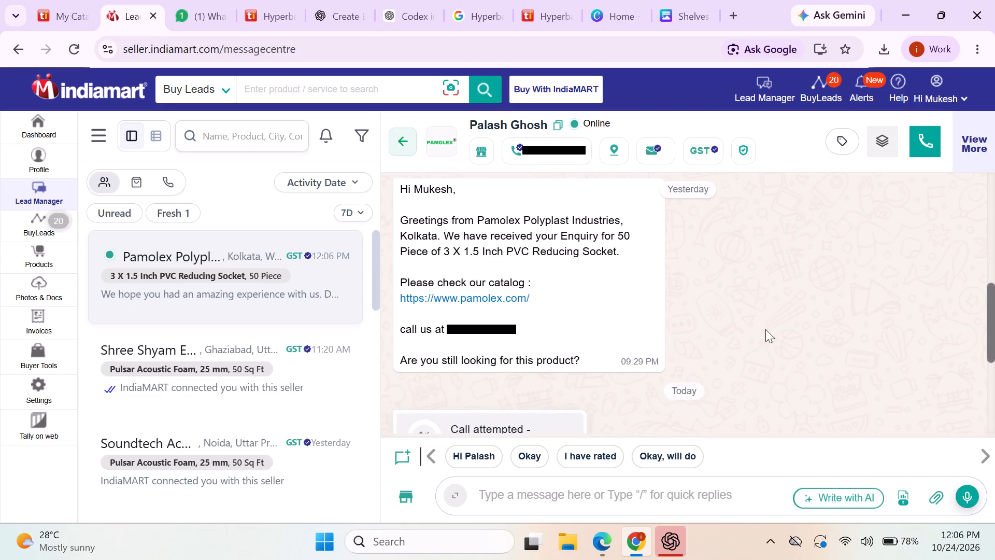
scroll(765, 329, down, 4)
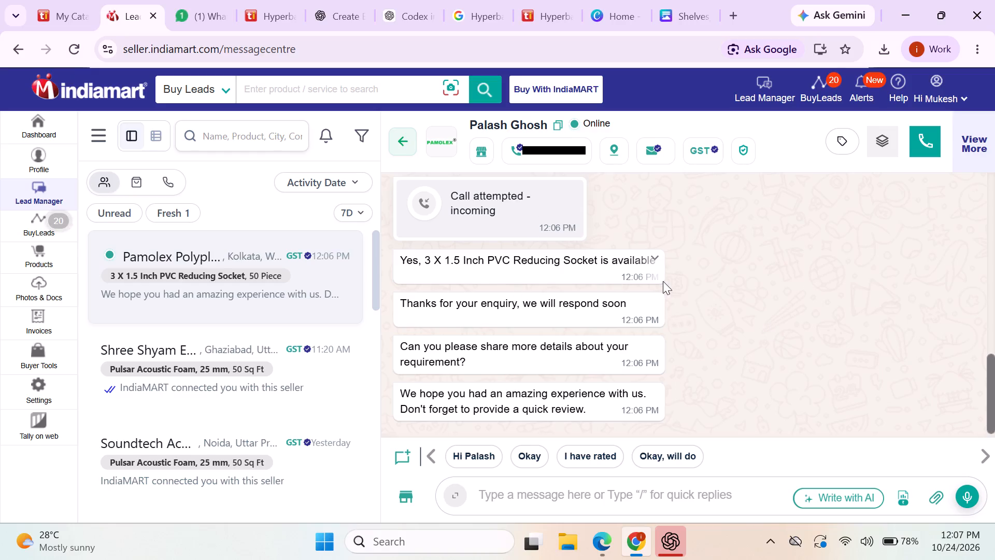
Check the original PVC Reducing Socket enquiry details and uploaded photo against the seller's latest replies.
scroll(693, 281, up, 3)
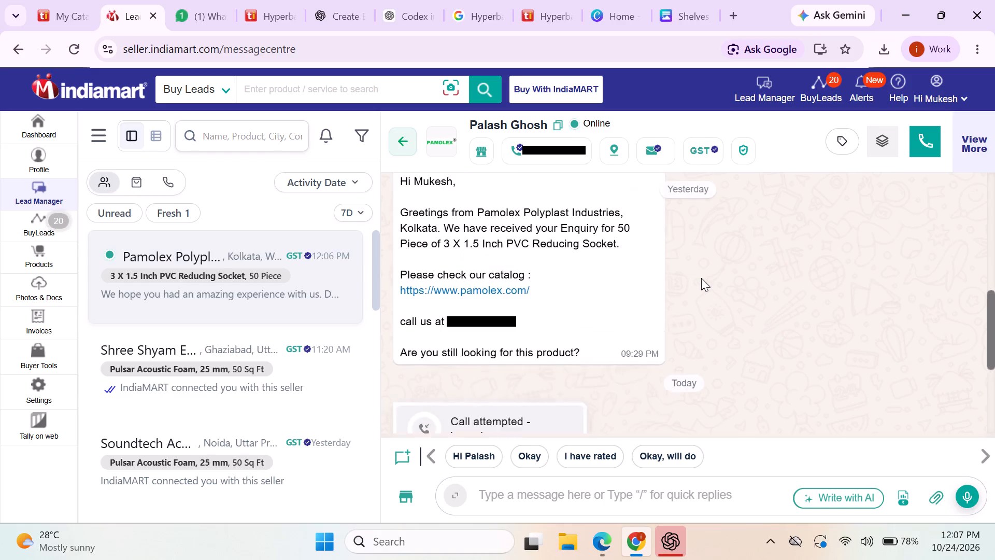
scroll(837, 274, up, 2)
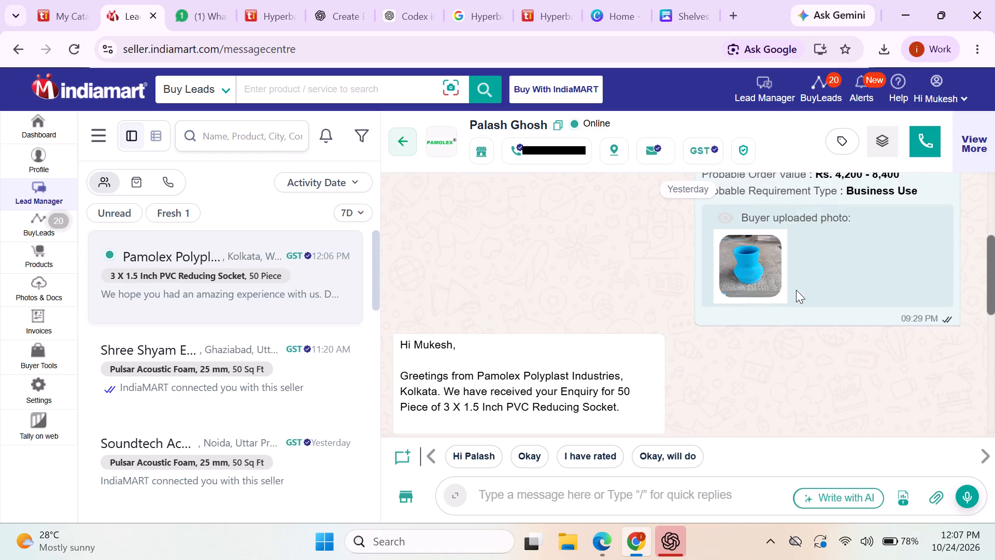
scroll(797, 288, up, 1)
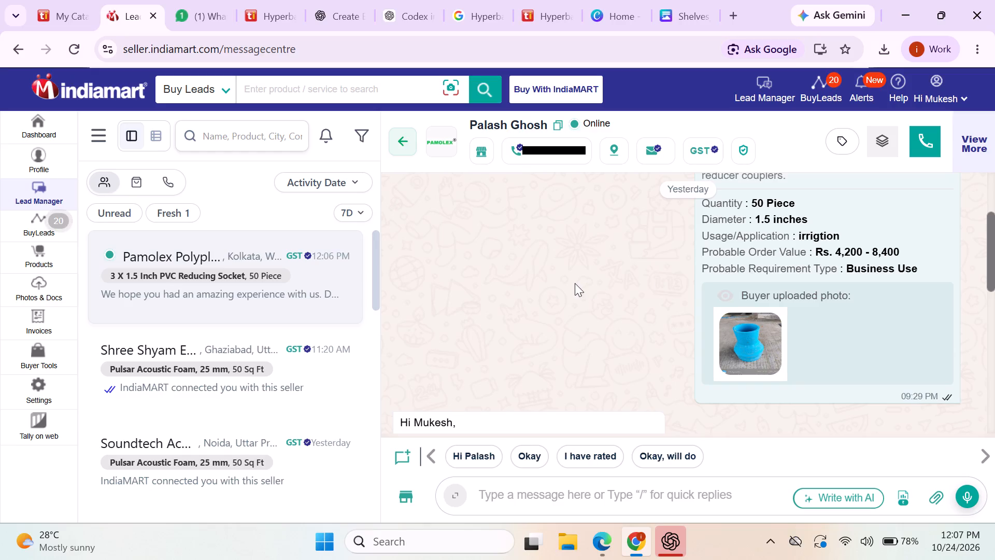
scroll(575, 283, up, 2)
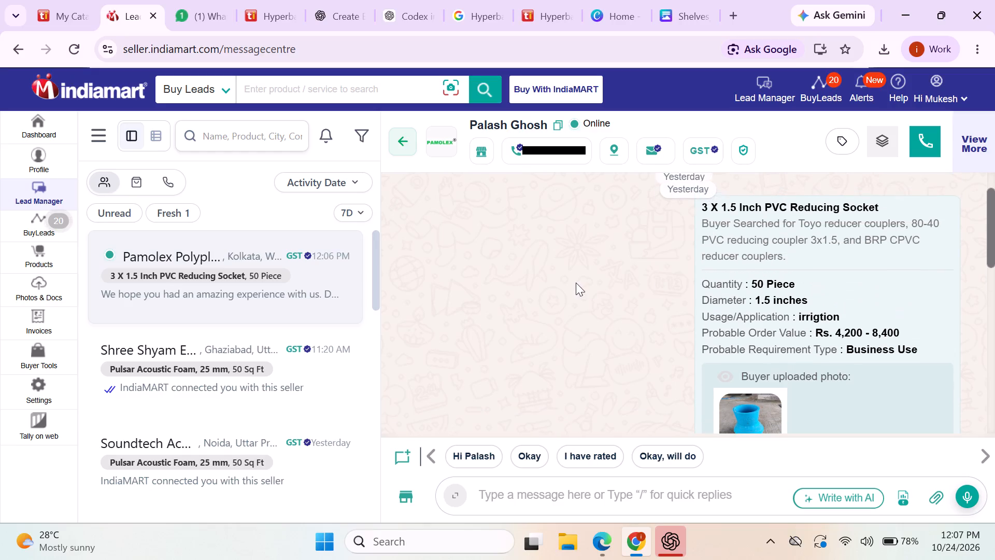
scroll(576, 283, down, 6)
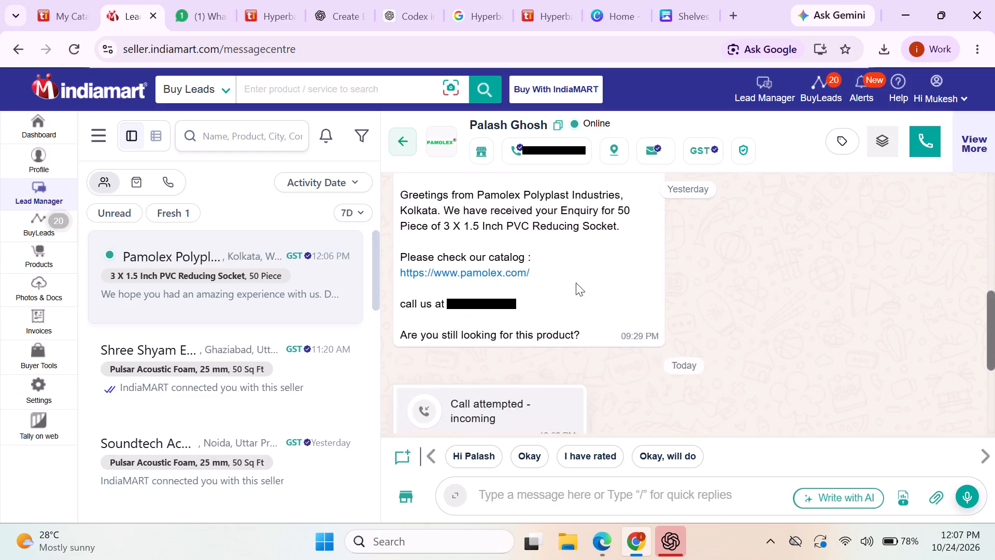
scroll(576, 283, down, 13)
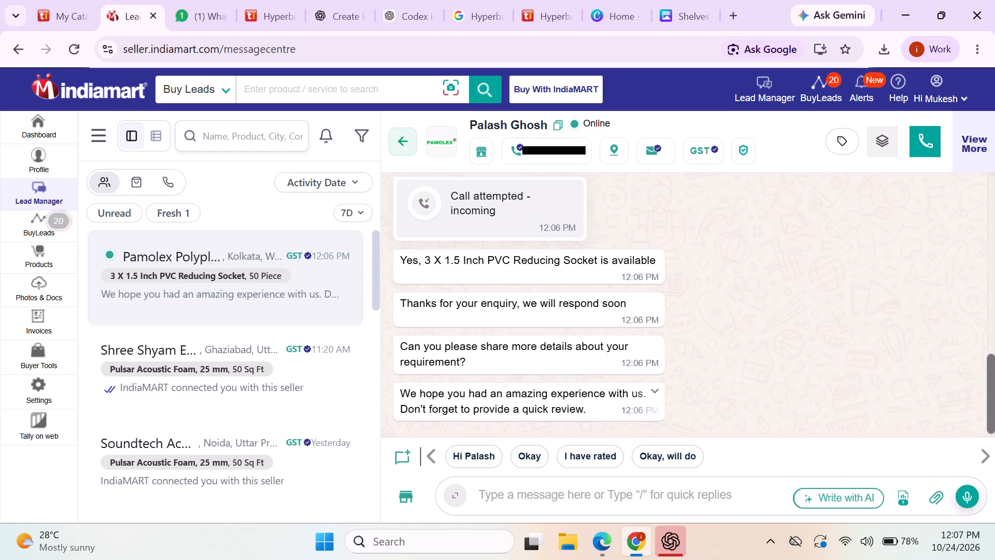
Start a reply message in the Pamolex Polyplast conversation.
click(536, 499)
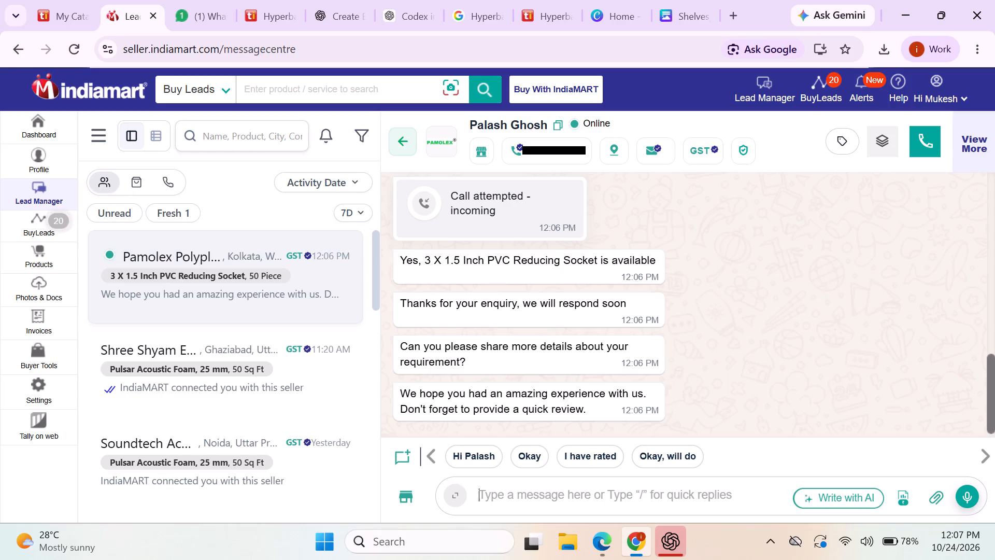
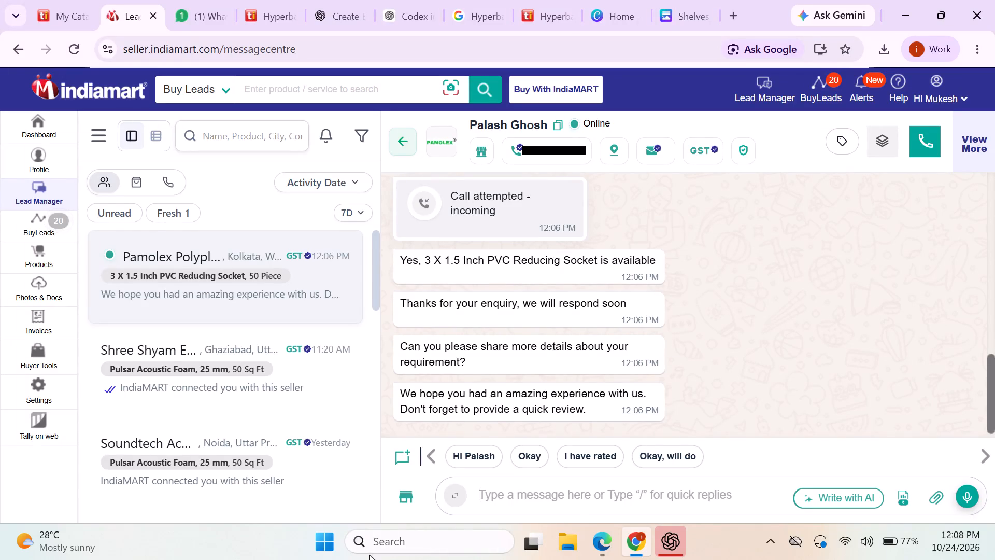
Begin the reply to Pamolex Polyplast with "give us price approximate of the 50".
click(566, 508)
click(565, 494)
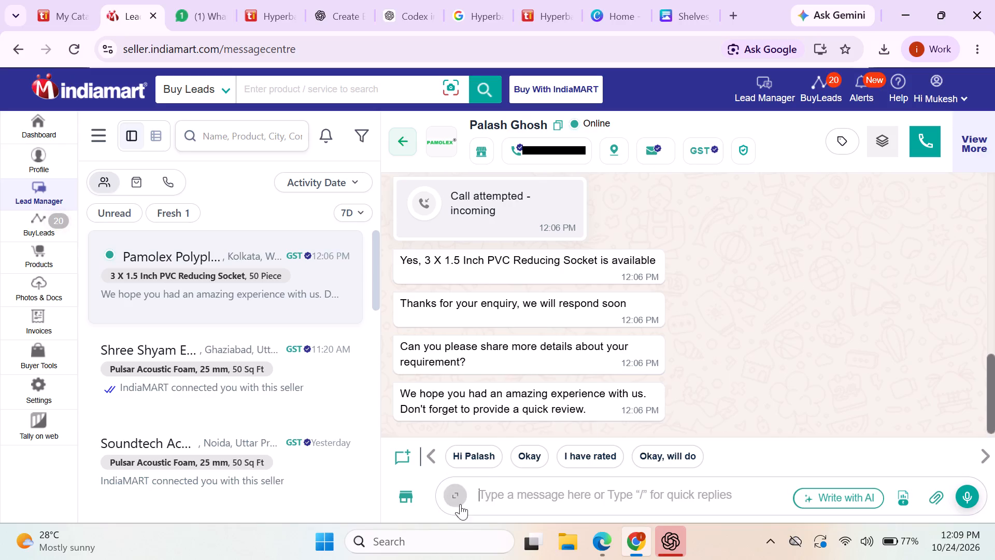
click(502, 501)
text(give a)
key(space)
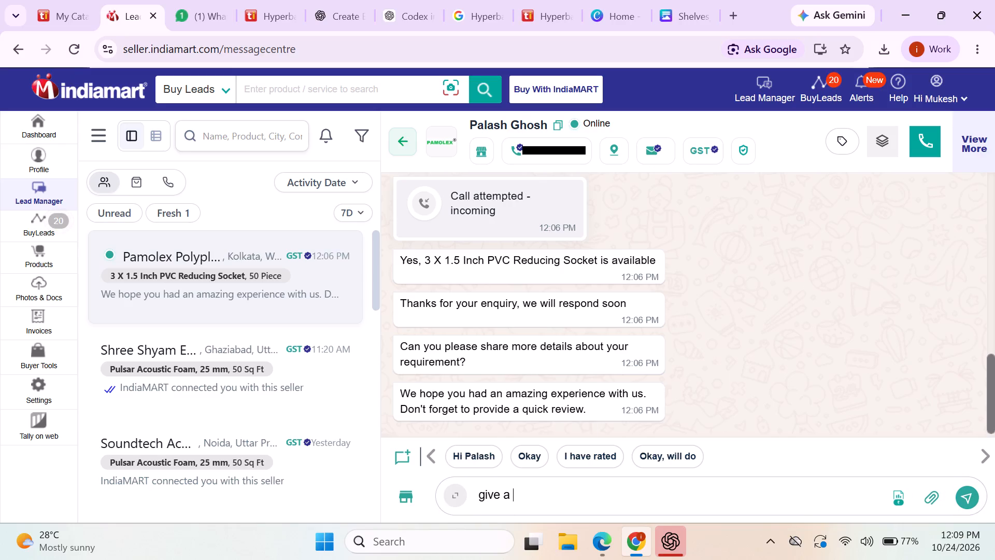
key(BackSpace)
key(BackSpace)
text(us price app)
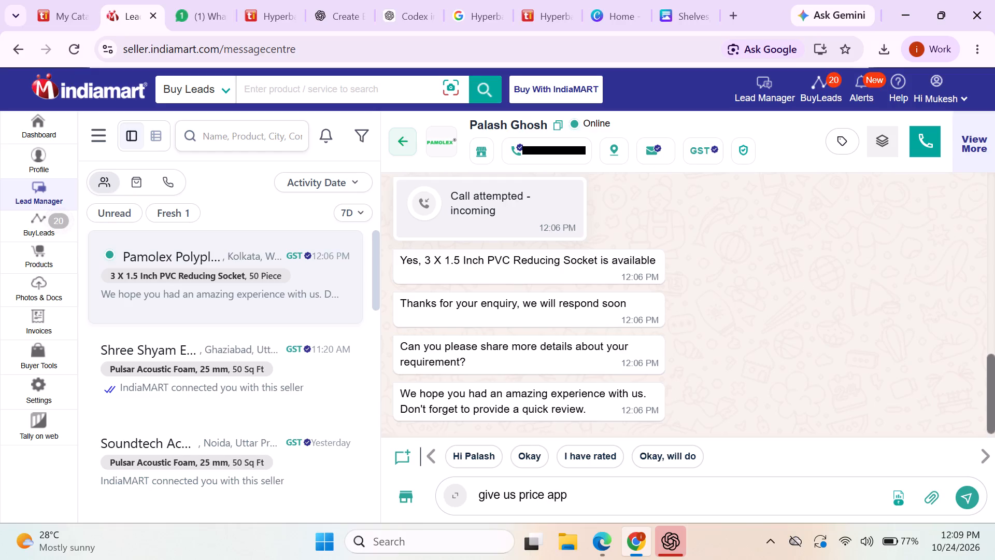
key(o)
key(BackSpace)
text(ro)
key(x)
text(imate)
key(space)
text(of the)
key(space)
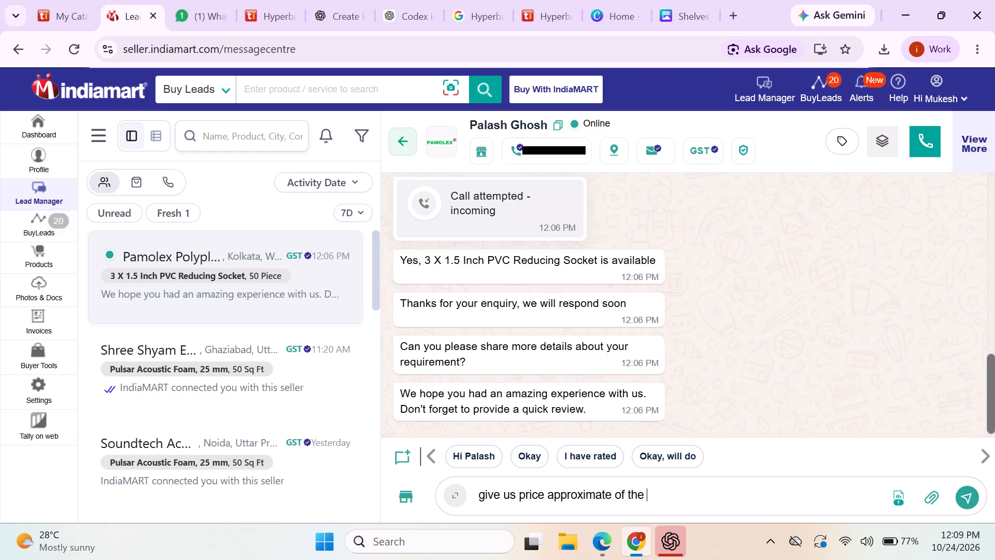
text(50)
key(space)
Copy the product name "PVC Reducing Socket" from the seller's availability message and add it after "50" in the reply.
key(p)
drag(488, 259, 559, 260)
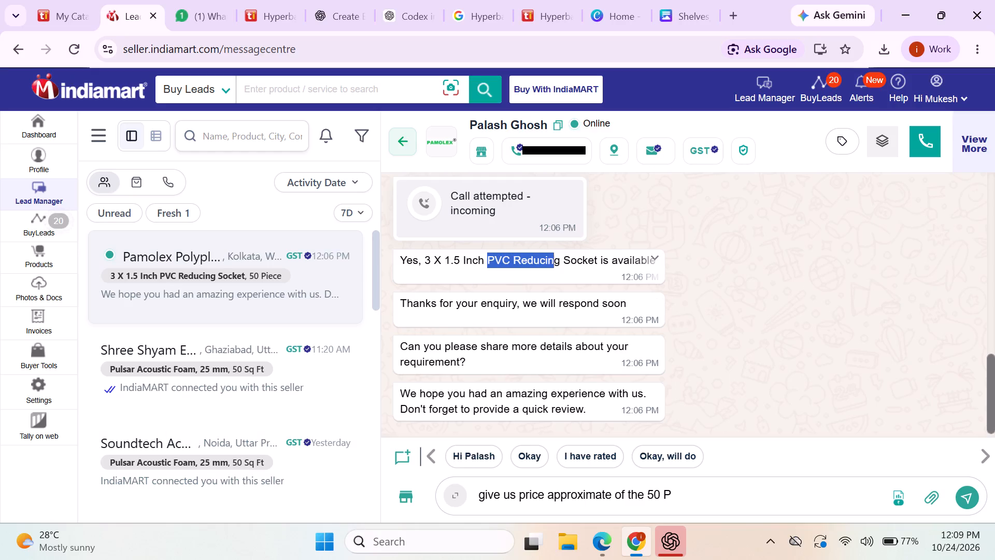
drag(559, 260, 598, 259)
key(ctrl+c)
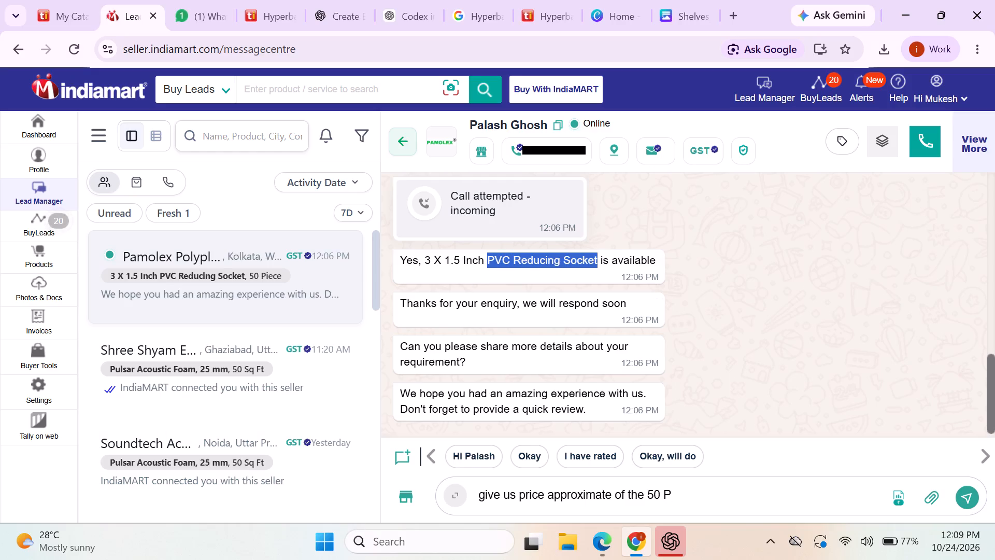
click(679, 494)
key(BackSpace)
key(ctrl+v)
ctrl+click(665, 495)
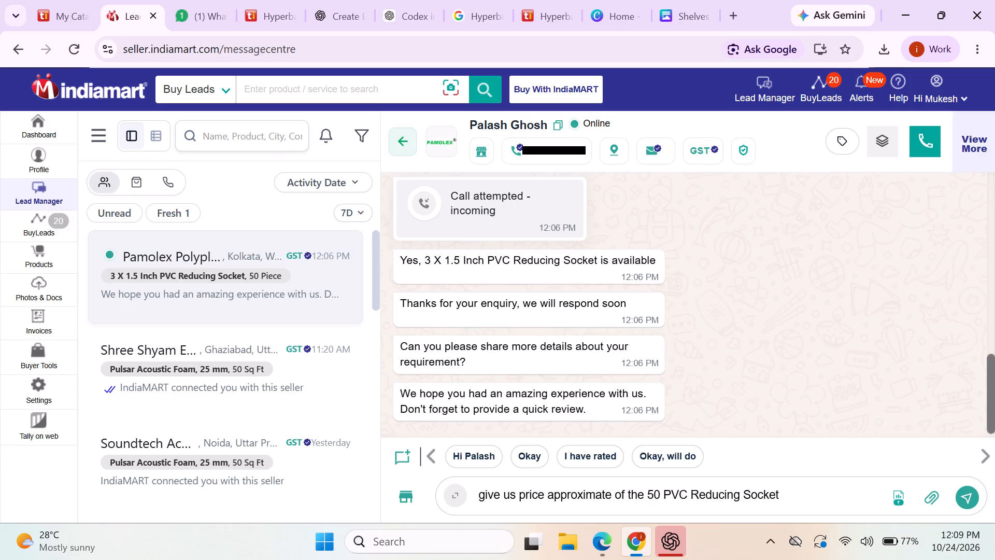
Continue the reply after the product name with "...we are about to start project ...".
click(784, 492)
text(...WE)
key(space)
key(BackSpace)
key(BackSpace)
key(BackSpace)
key(w)
text(e are)
key(space)
key(a)
text(bout t)
text(o)
key(space)
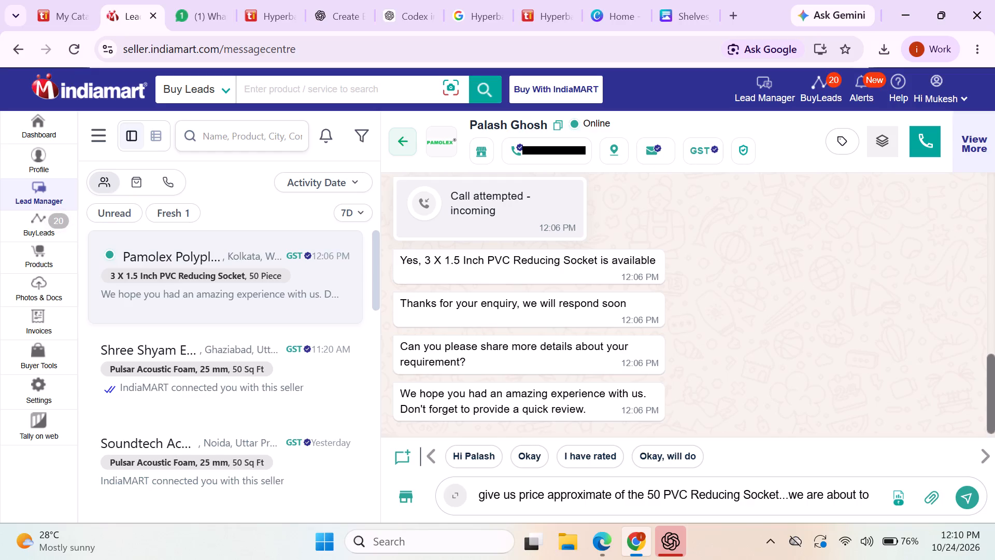
text(start a)
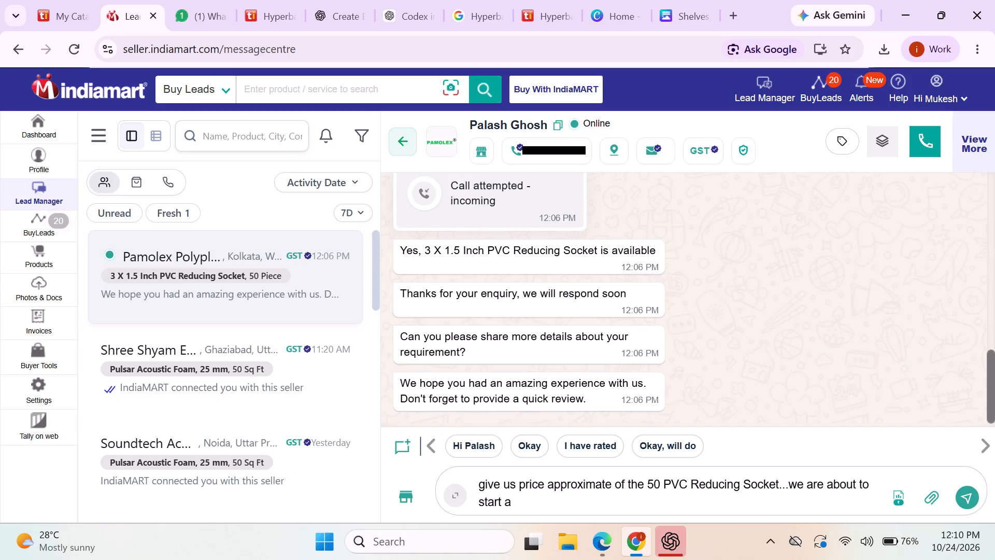
key(BackSpace)
text(pro)
text(ject ...)
Continue the reply to Pamolex Polyplast with "so, for now we want approximate idea", correcting the spelling of "approximate".
text(so)
text(,)
key(space)
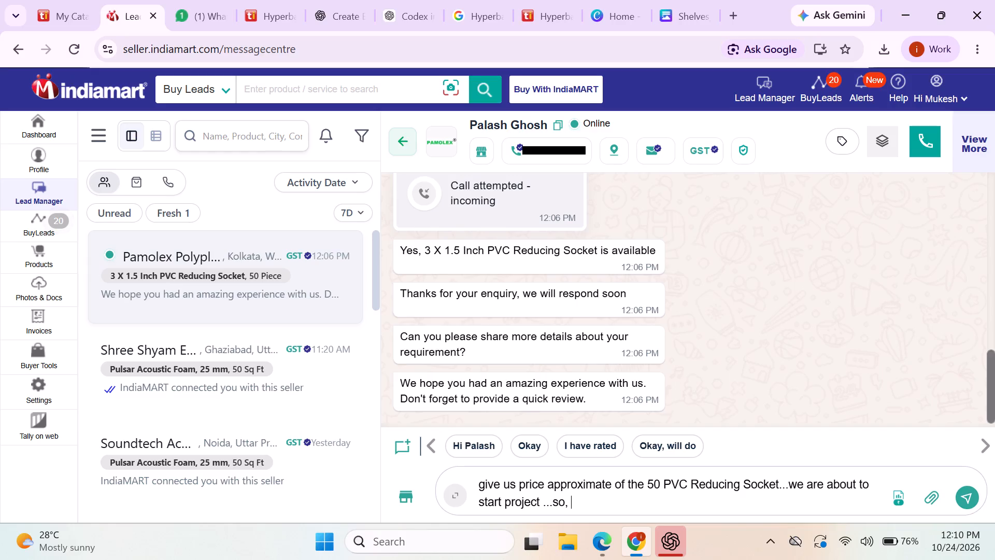
text(for now)
key(space)
text(we)
key(space)
text(want)
key(space)
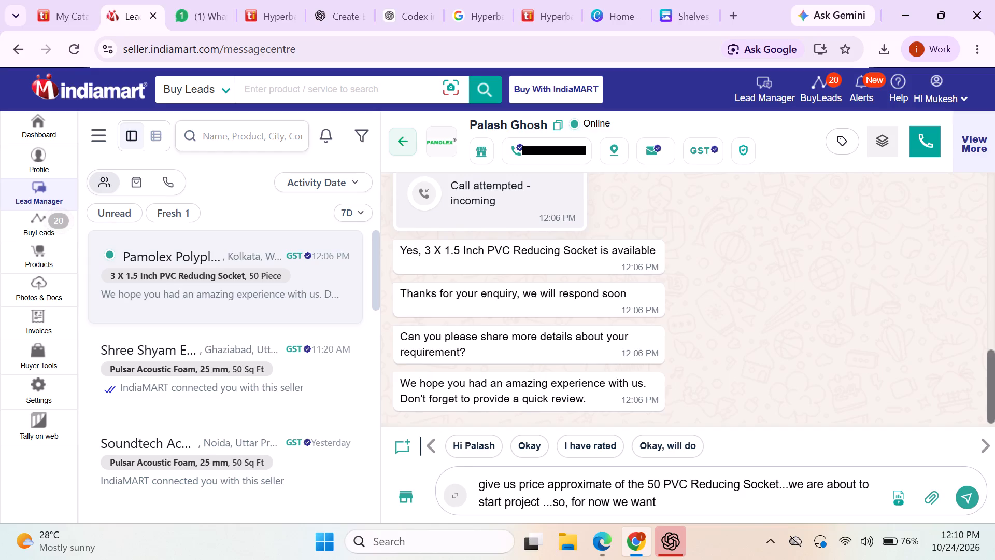
text(ap)
text(roximate)
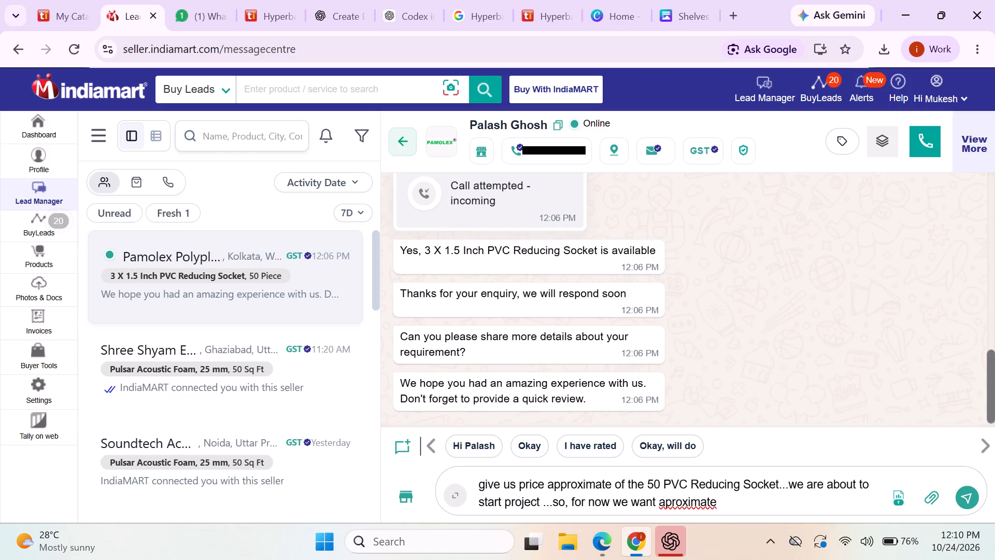
click(664, 502)
key(p)
click(737, 499)
key(space)
text(idea)
key(space)
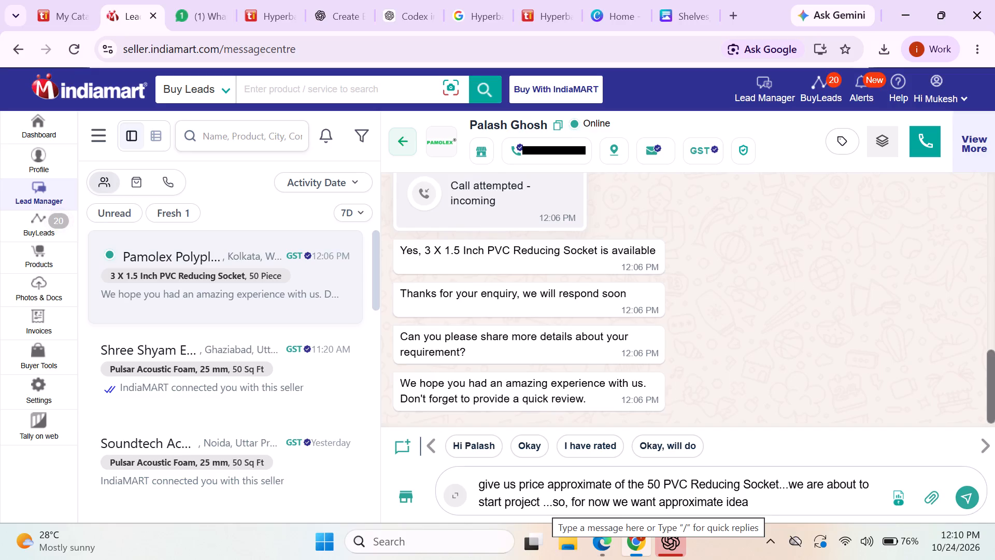
Finish the reply with "of product details and price.." and send it to Pamolex Polyplast.
click(756, 507)
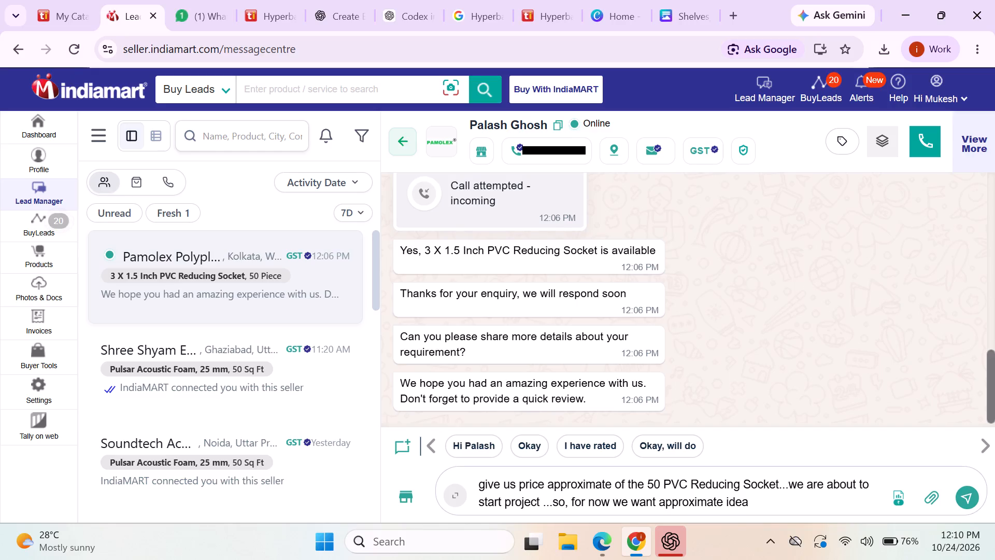
text(of)
key(space)
text(pro)
text(duct)
key(space)
text(details and)
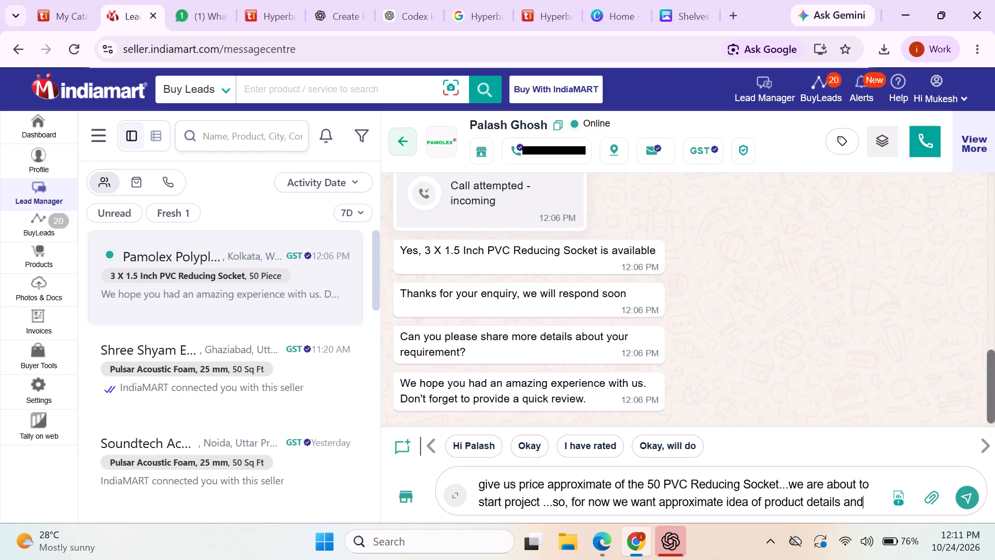
key(space)
text(price)
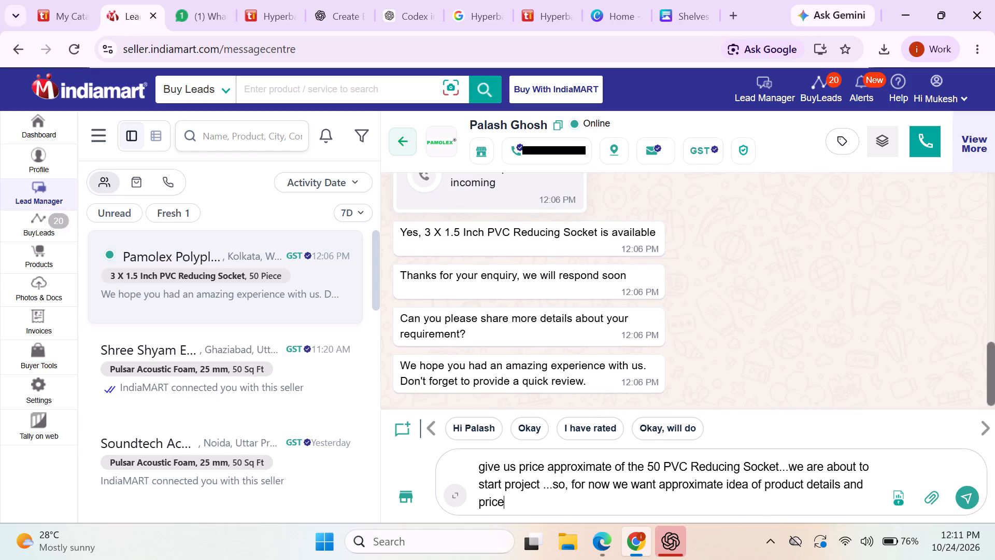
text(..)
key(Return)
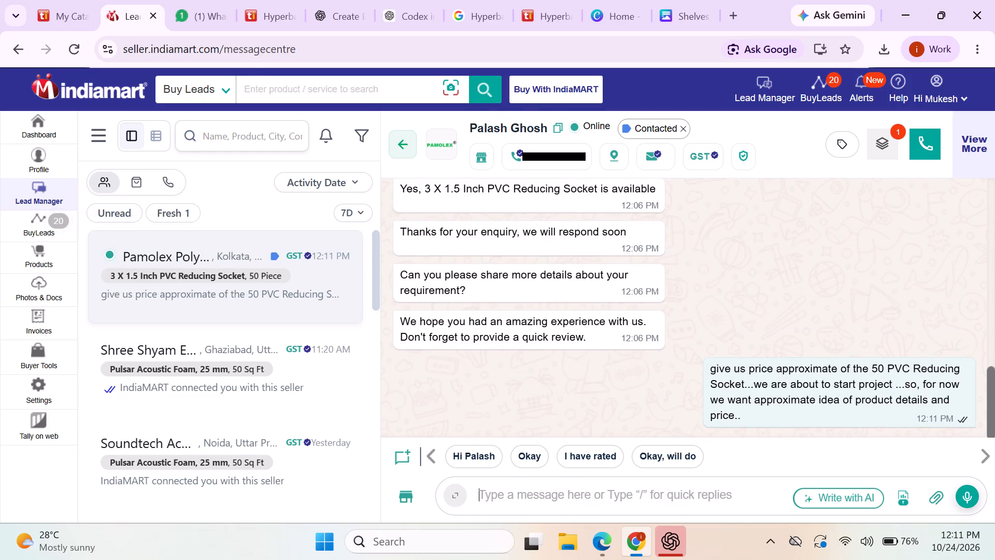
Switch to the Shelves Tech HBOT brochure in Canva and review its cover image, product overview and product details.
click(595, 1)
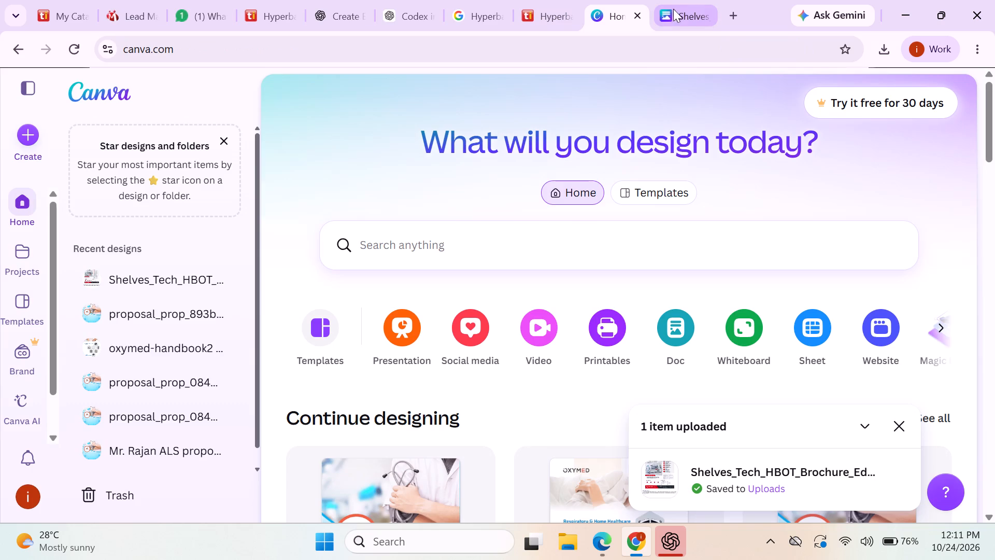
click(678, 10)
scroll(588, 339, up, 5)
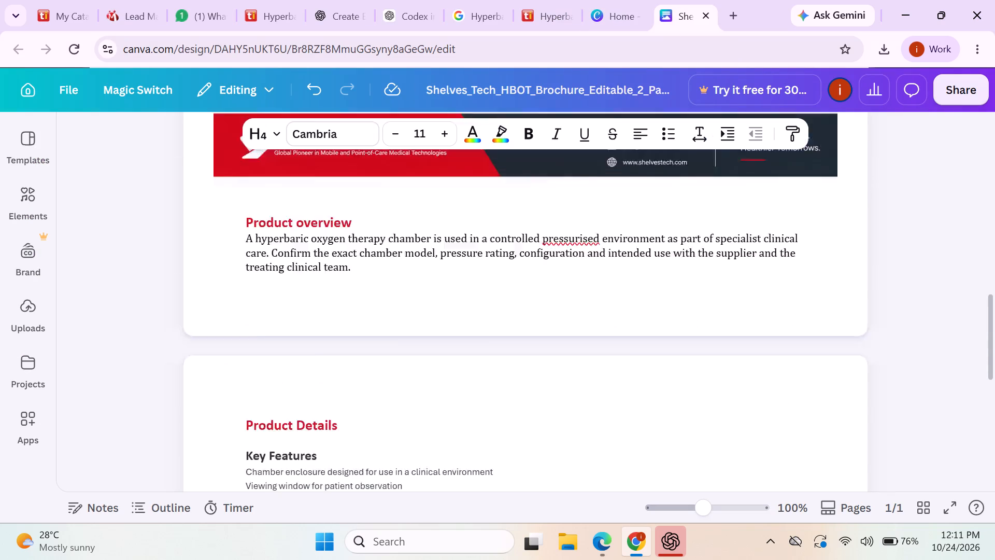
scroll(588, 341, up, 2)
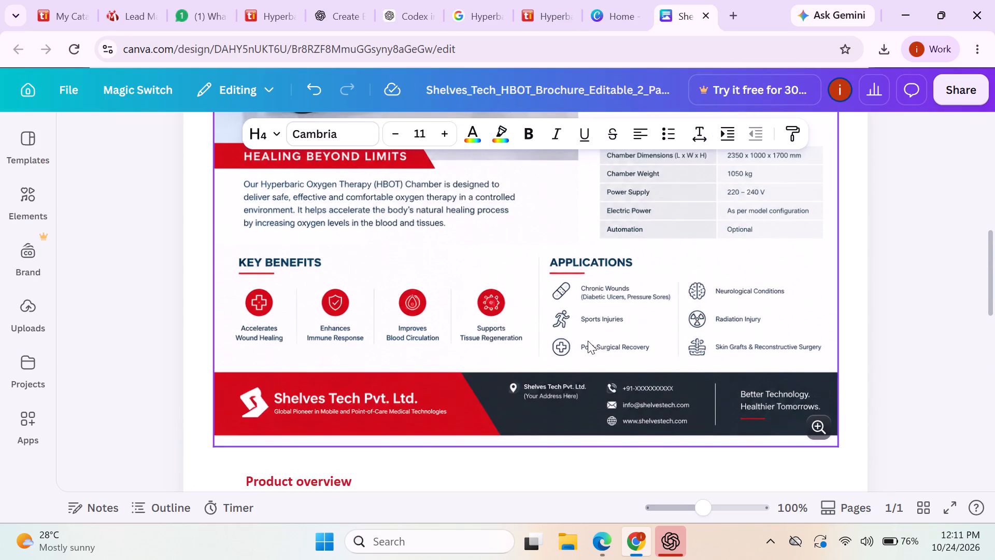
double_click(627, 403)
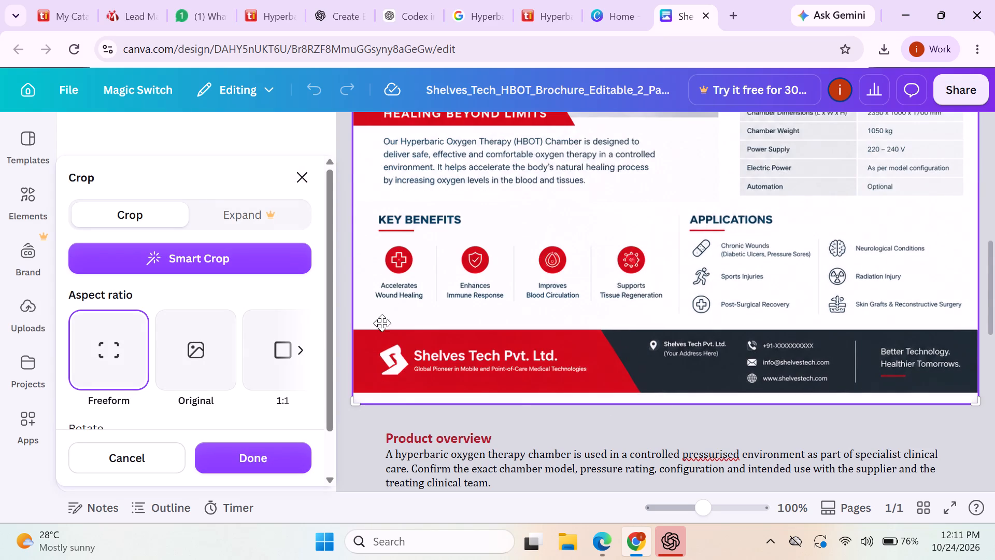
click(300, 176)
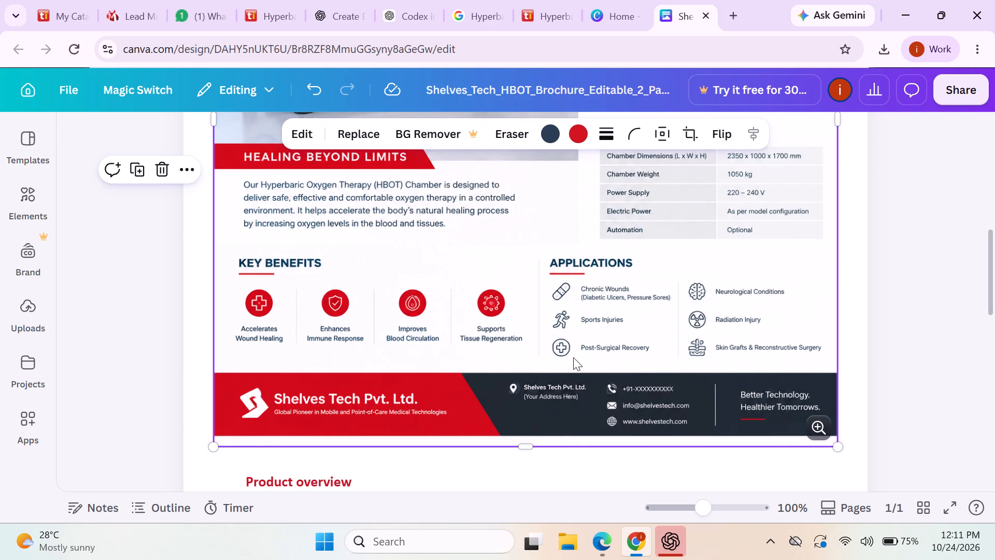
scroll(573, 357, up, 2)
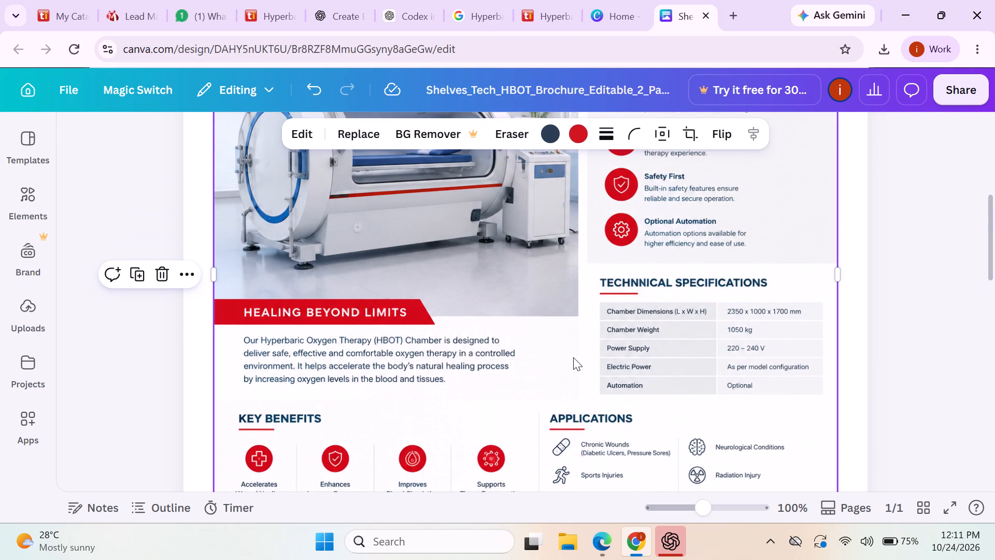
scroll(573, 357, up, 4)
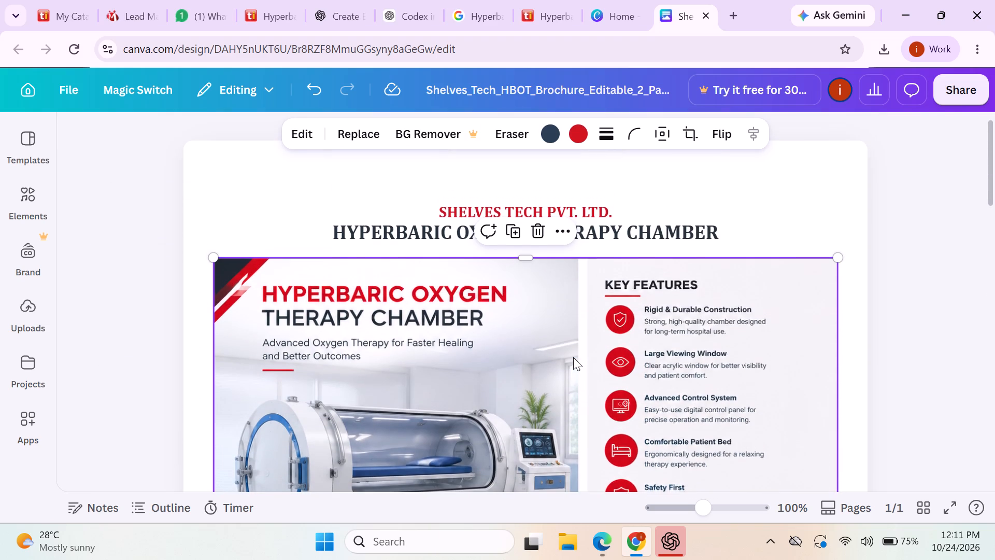
scroll(573, 357, down, 12)
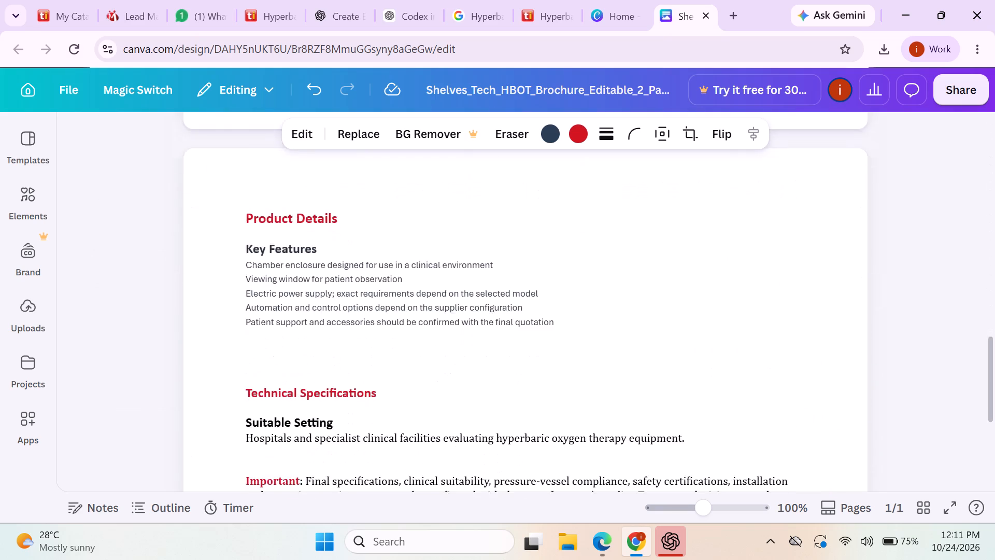
scroll(573, 357, down, 4)
scroll(573, 357, up, 3)
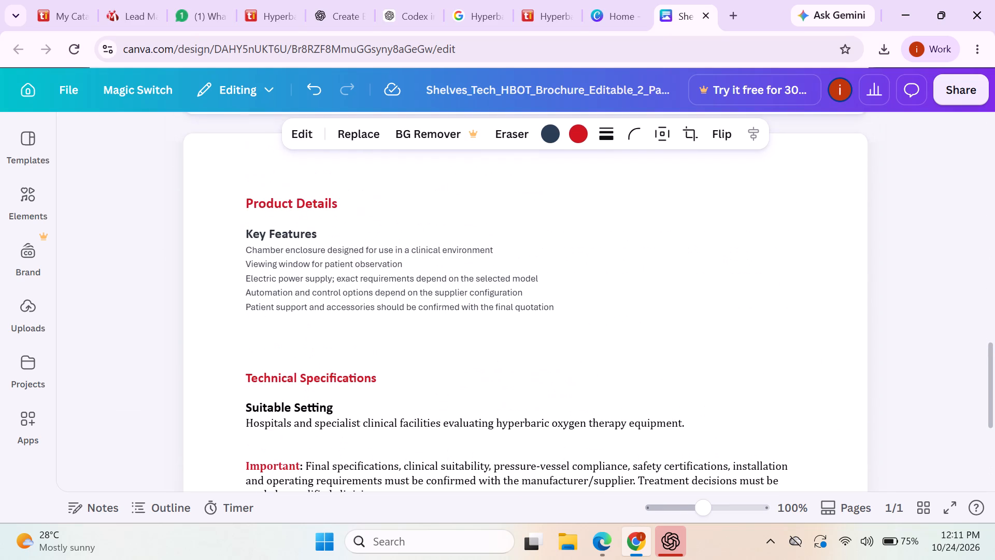
Undo all the brochure edits back to the originally imported version, including the Technical Specifications table deletion and heading colour changes.
click(314, 90)
triple_click(314, 90)
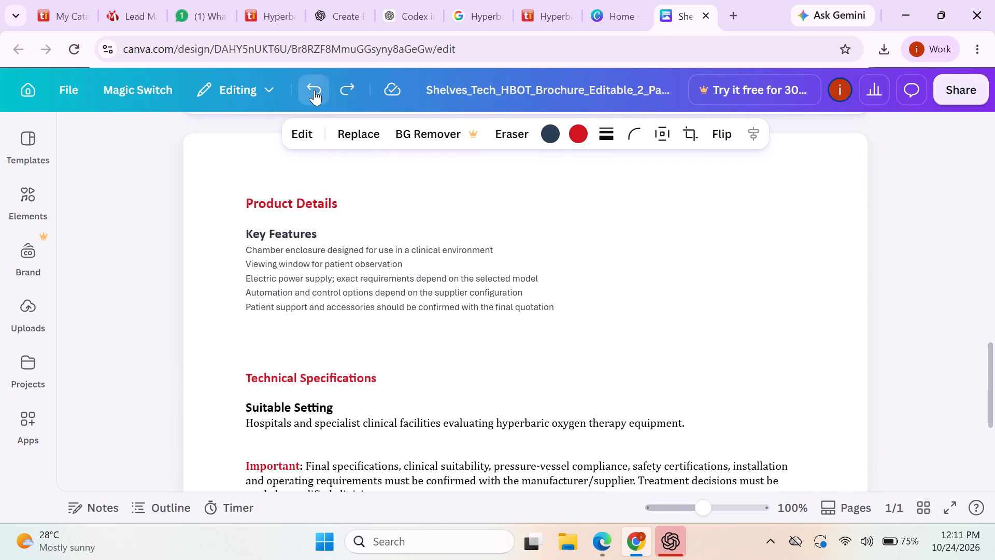
triple_click(314, 90)
triple_click(314, 90)
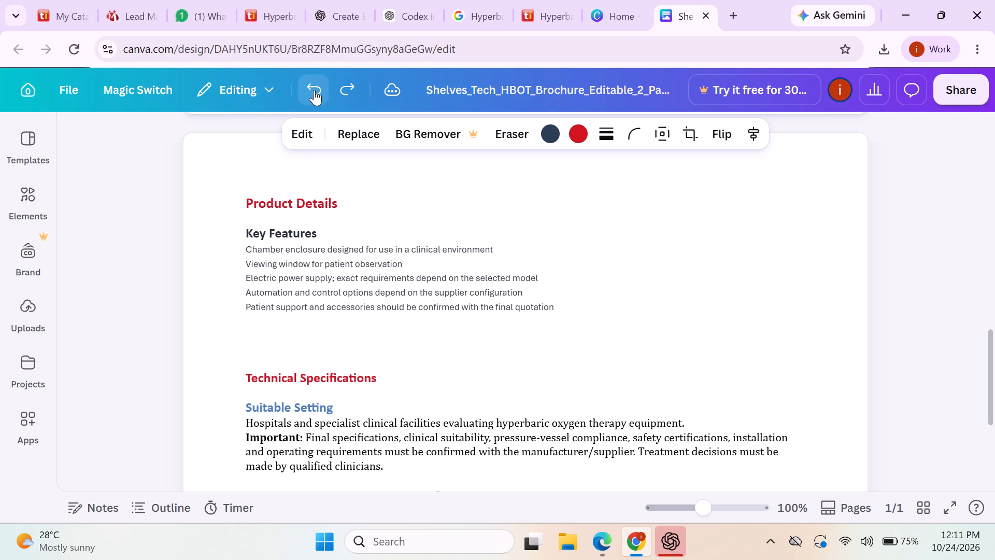
triple_click(314, 90)
triple_click(314, 90)
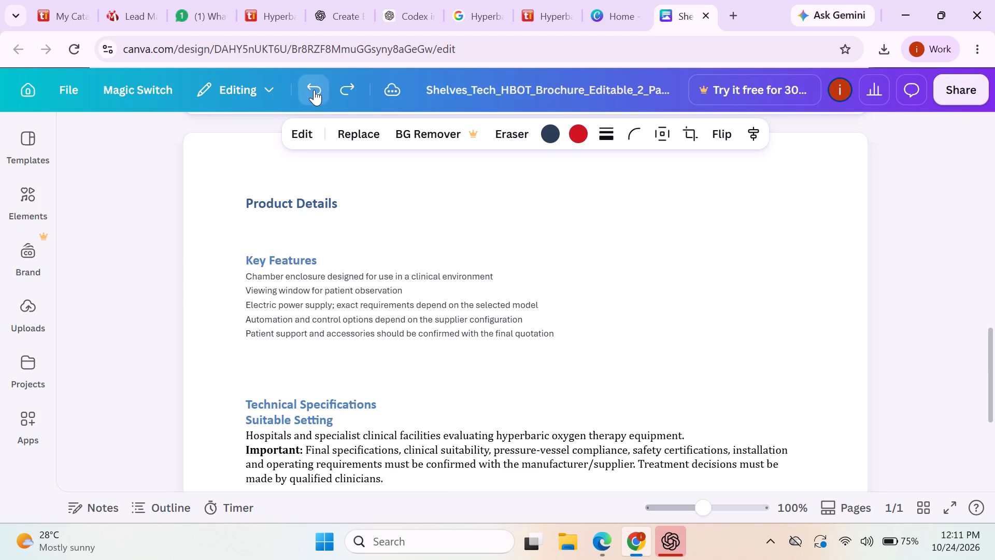
click(314, 90)
triple_click(314, 90)
triple_click(314, 90)
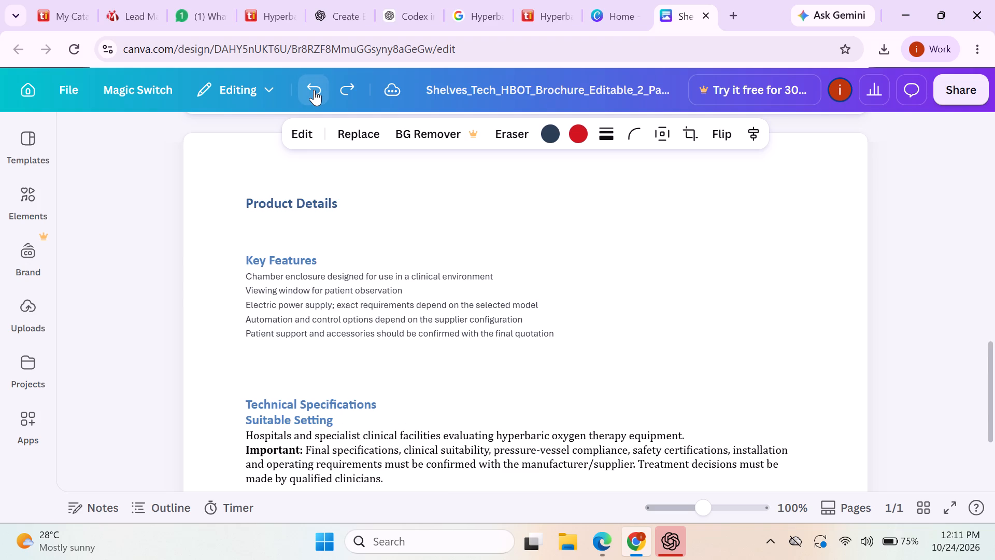
triple_click(314, 90)
triple_click(314, 90)
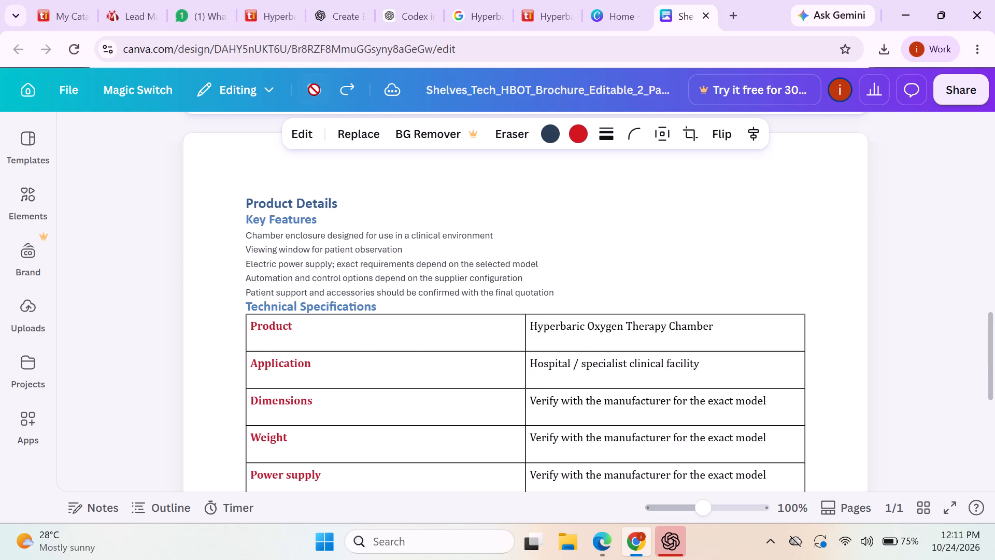
scroll(652, 461, down, 3)
scroll(648, 454, up, 2)
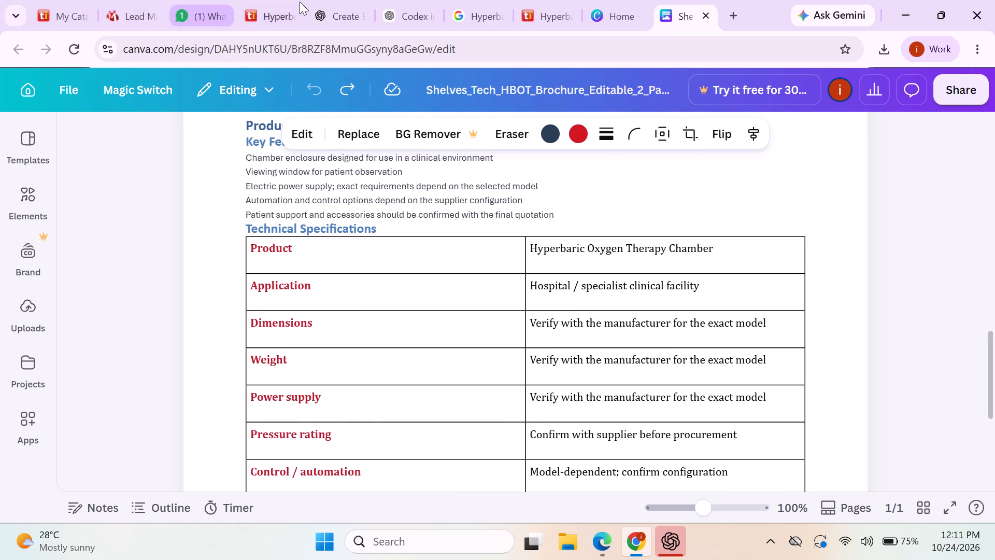
Switch to the TradeIndia hyperbaric oxygen therapy chamber page and copy its Product Specifications rows from Use through Power Source.
click(277, 15)
scroll(725, 307, up, 4)
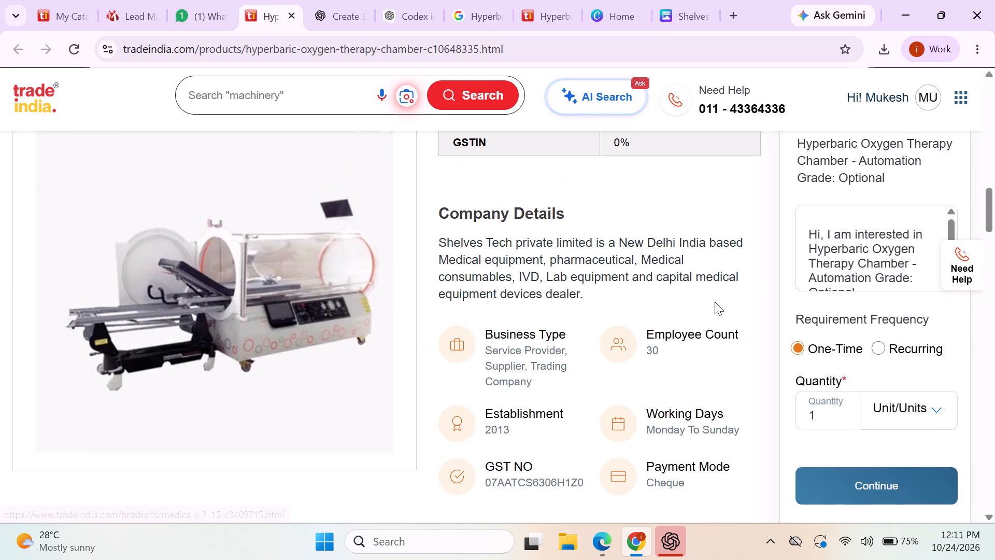
scroll(713, 301, up, 3)
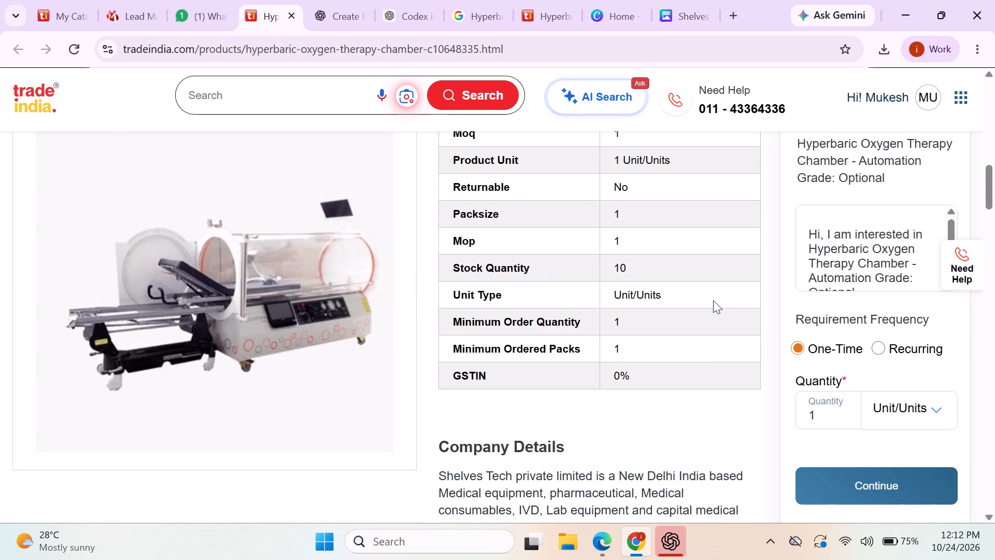
scroll(713, 300, up, 1)
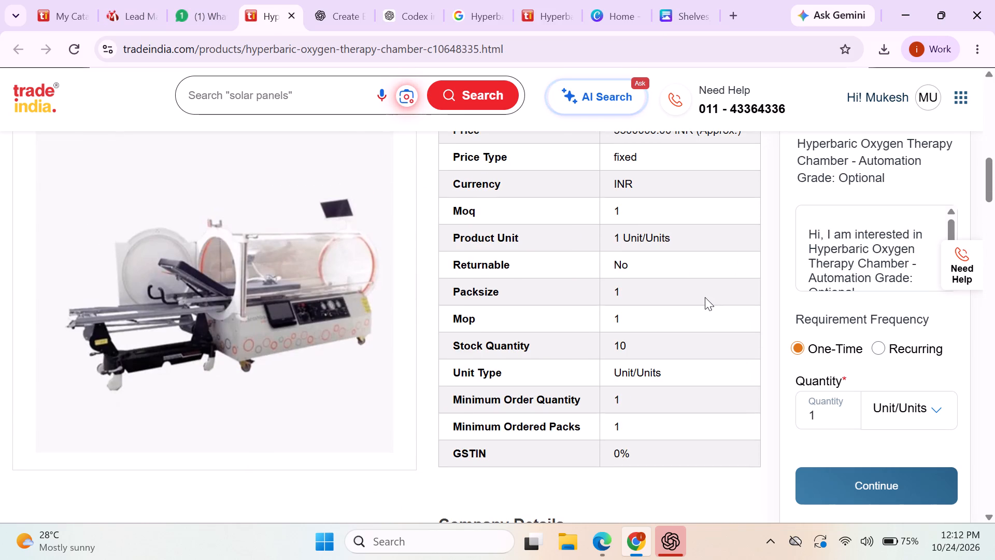
scroll(703, 303, up, 1)
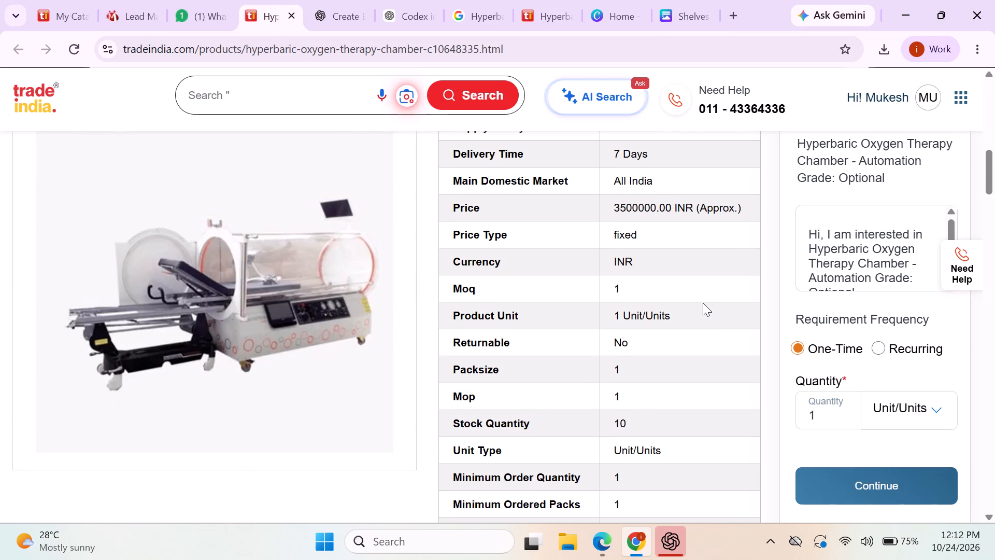
scroll(703, 303, up, 3)
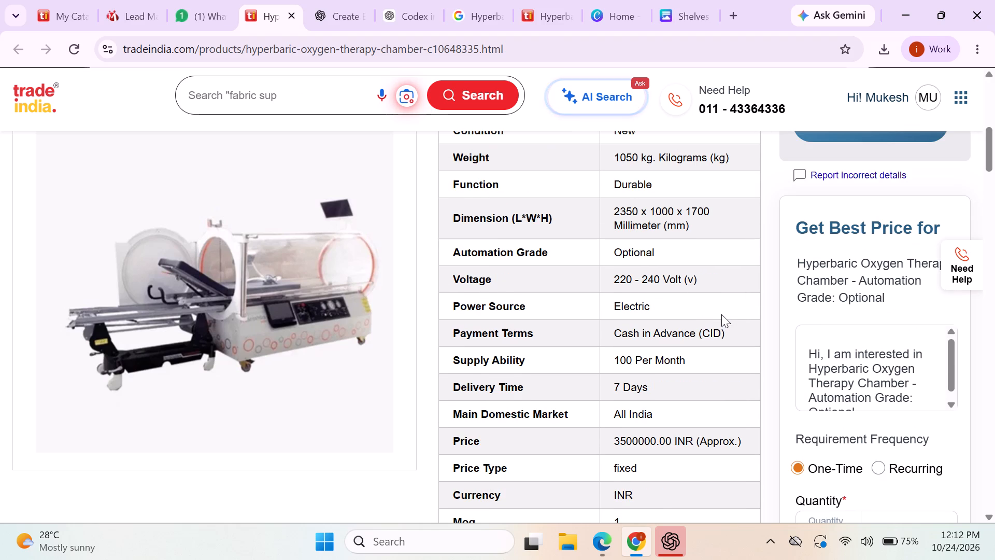
scroll(721, 314, up, 1)
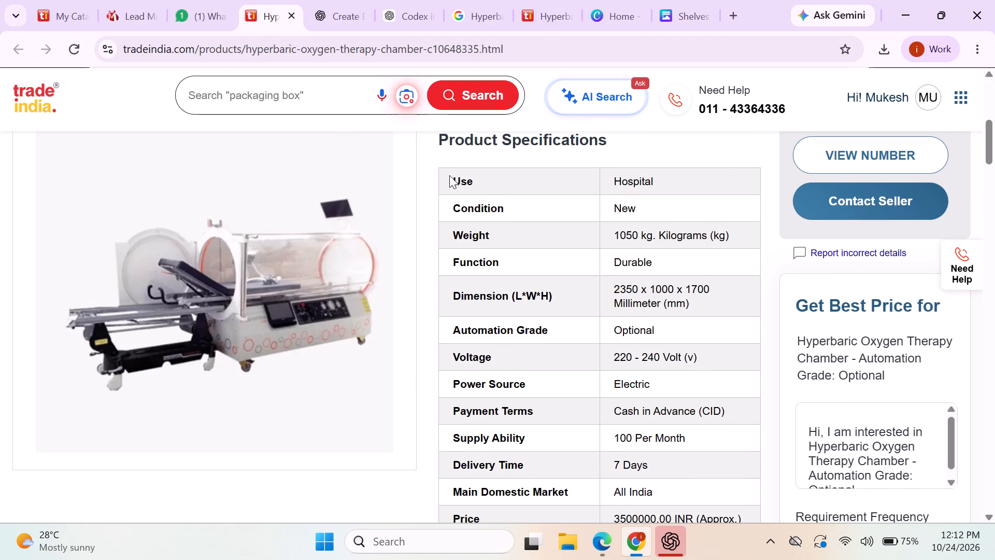
drag(449, 175, 637, 305)
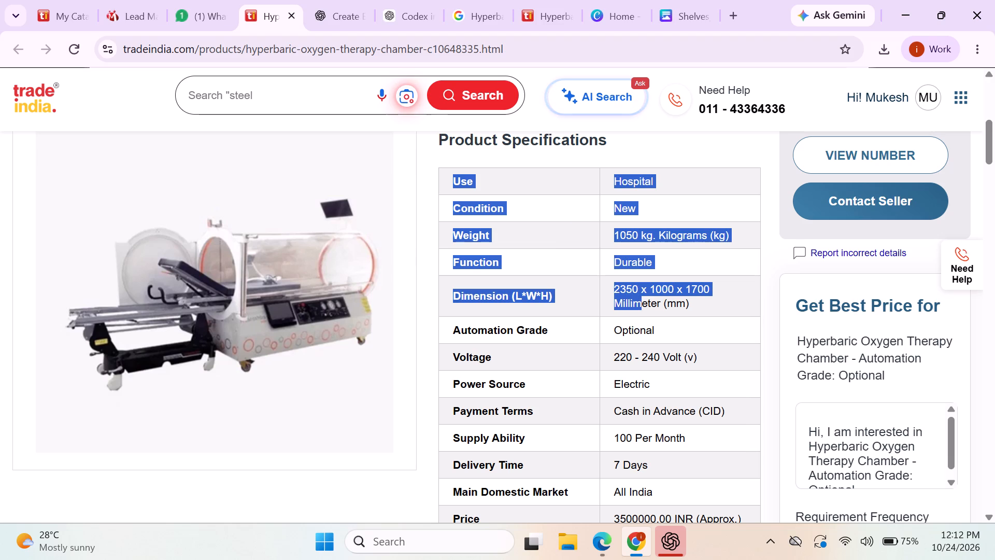
drag(637, 305, 698, 393)
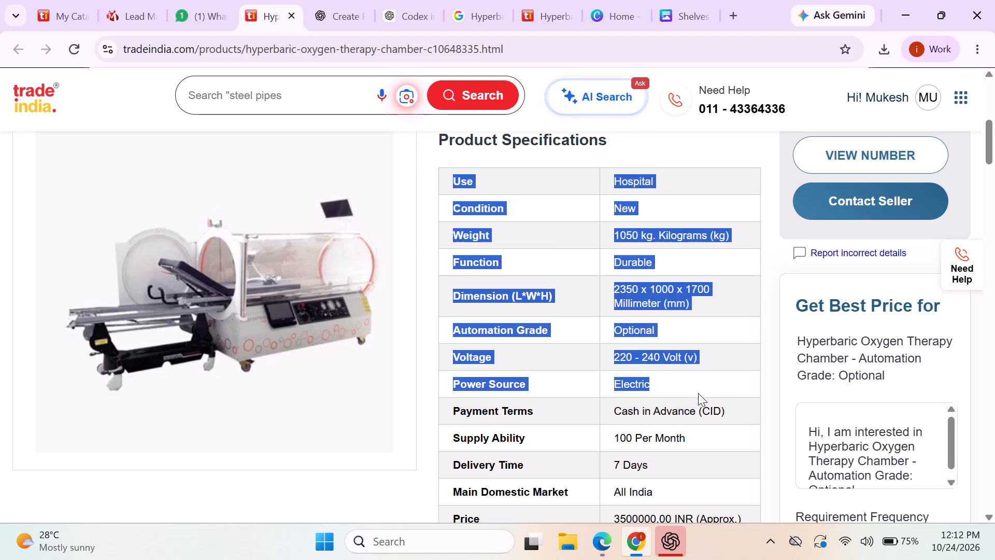
drag(698, 393, 703, 396)
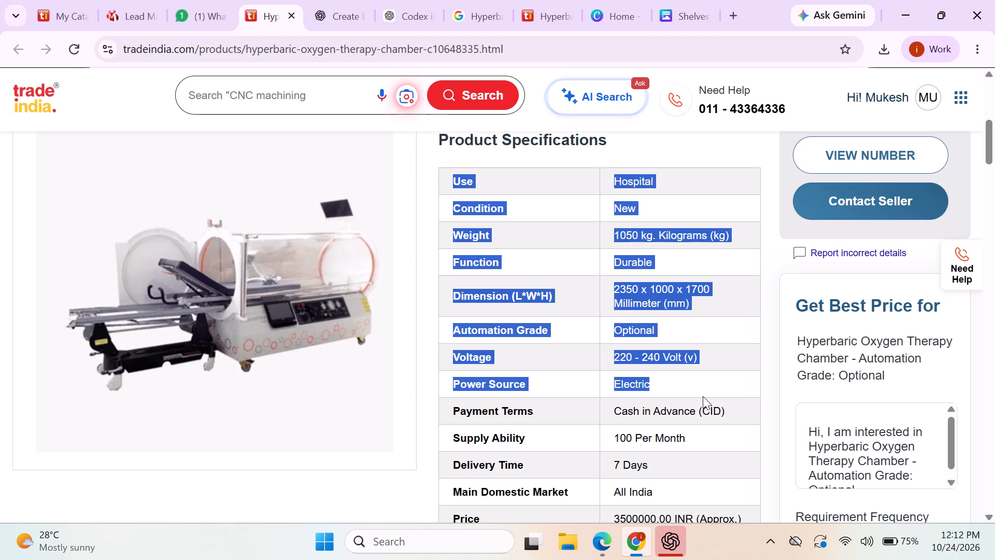
key(ctrl+c)
key(ctrl+c)
key(ctrl+c)
key(ctrl+c)
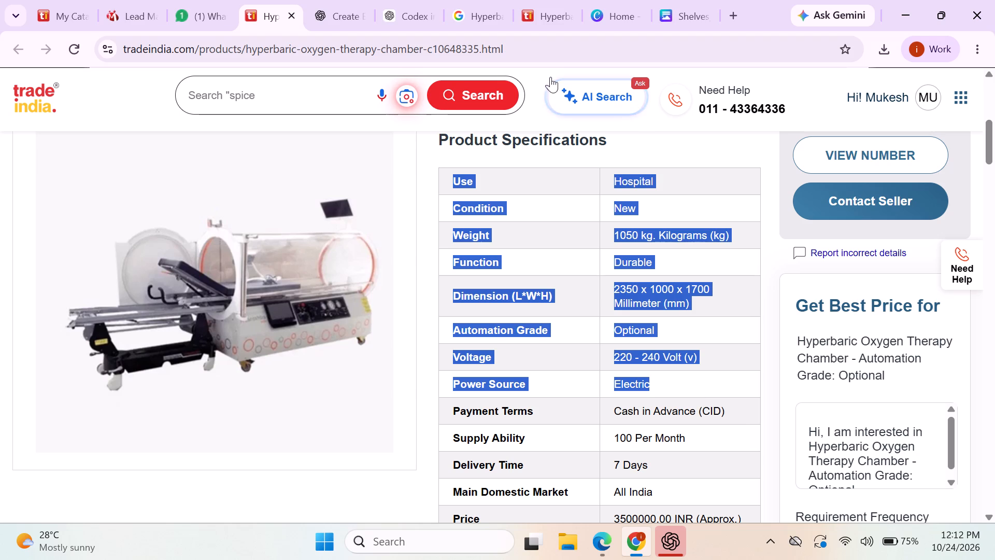
In the Canva brochure, replace the contents of the Technical Specifications table with the copied TradeIndia specification rows.
click(674, 19)
drag(252, 252, 252, 251)
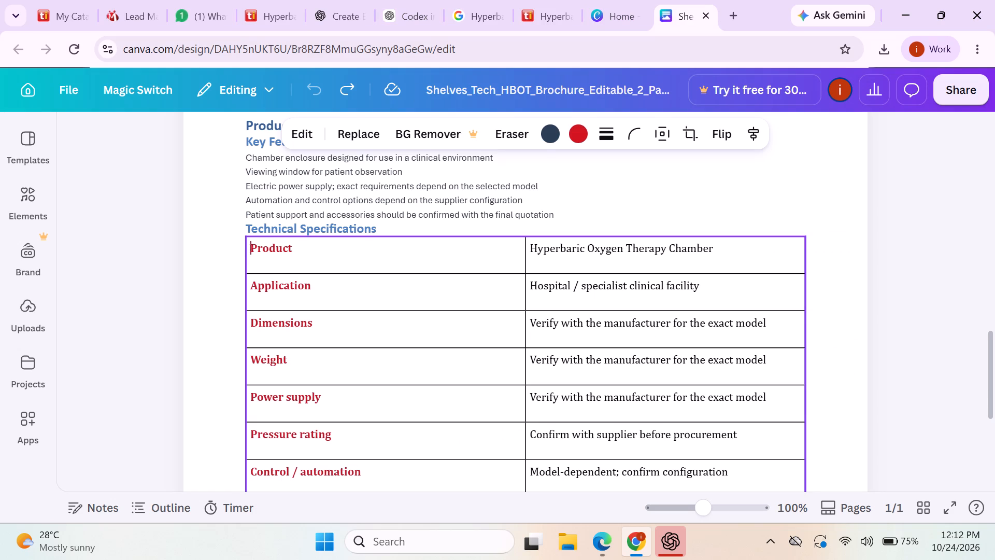
drag(252, 251, 694, 359)
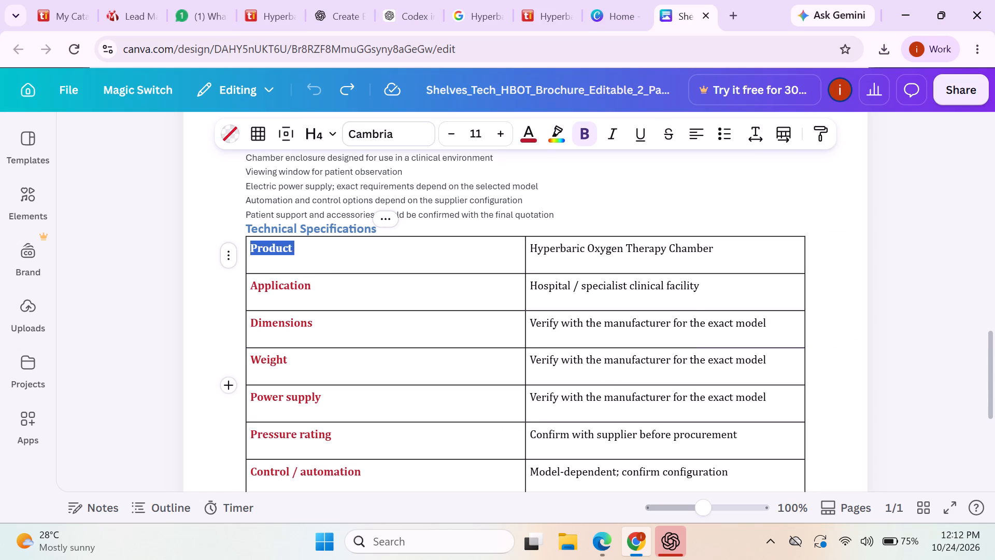
drag(694, 359, 690, 246)
click(451, 254)
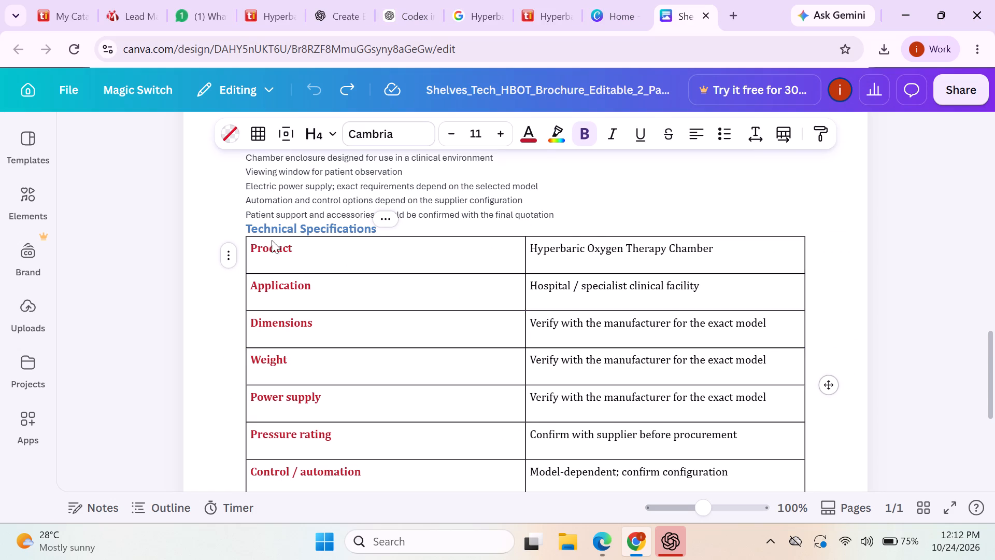
click(317, 248)
key(ctrl+v)
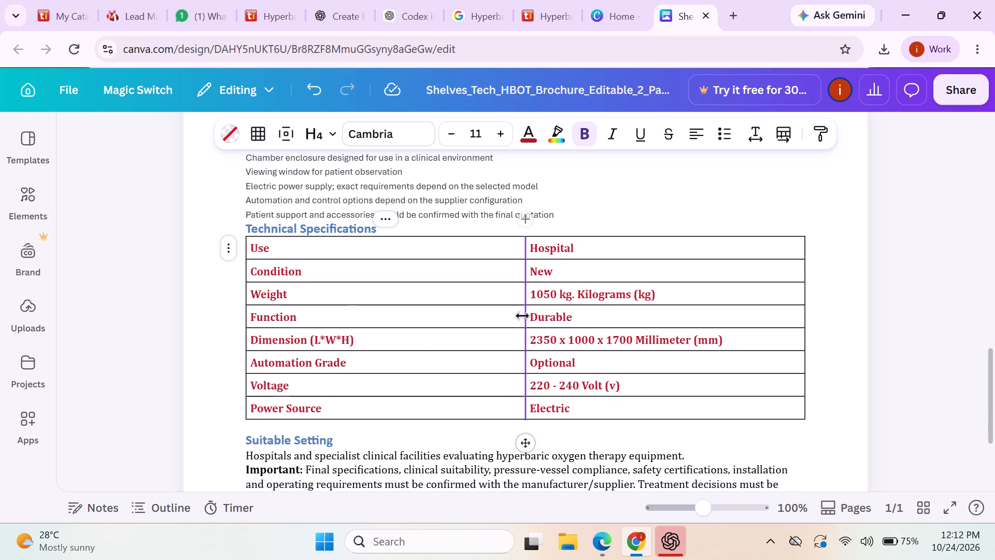
scroll(530, 316, down, 4)
scroll(531, 315, up, 2)
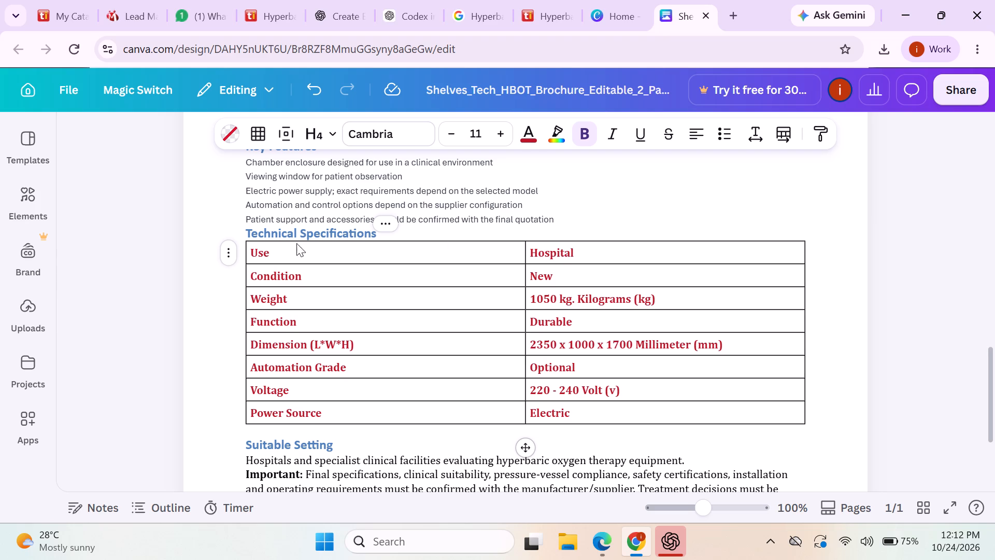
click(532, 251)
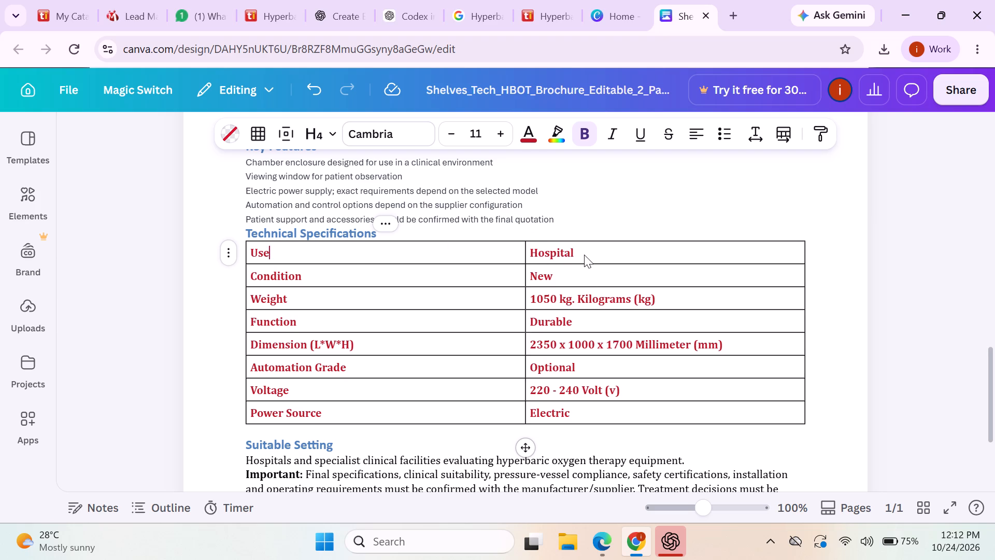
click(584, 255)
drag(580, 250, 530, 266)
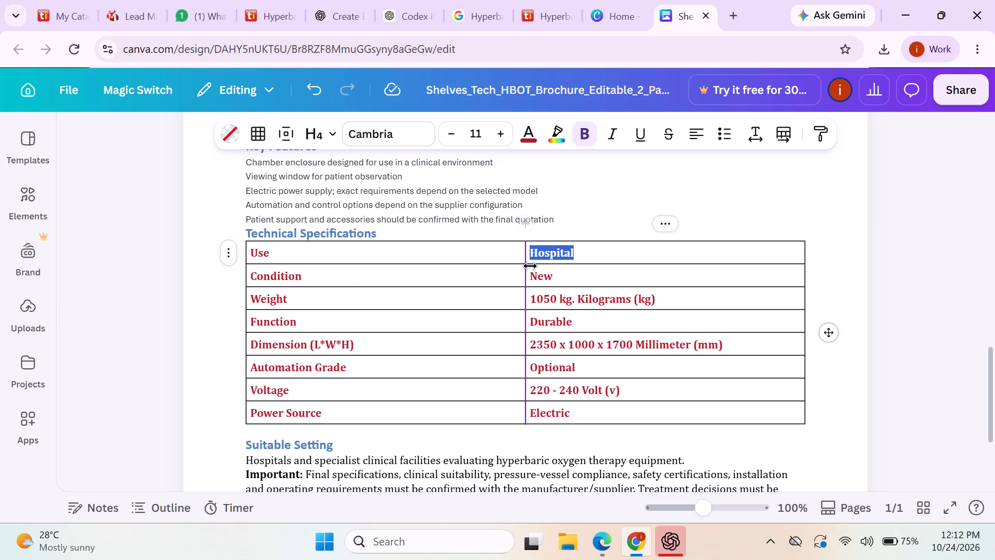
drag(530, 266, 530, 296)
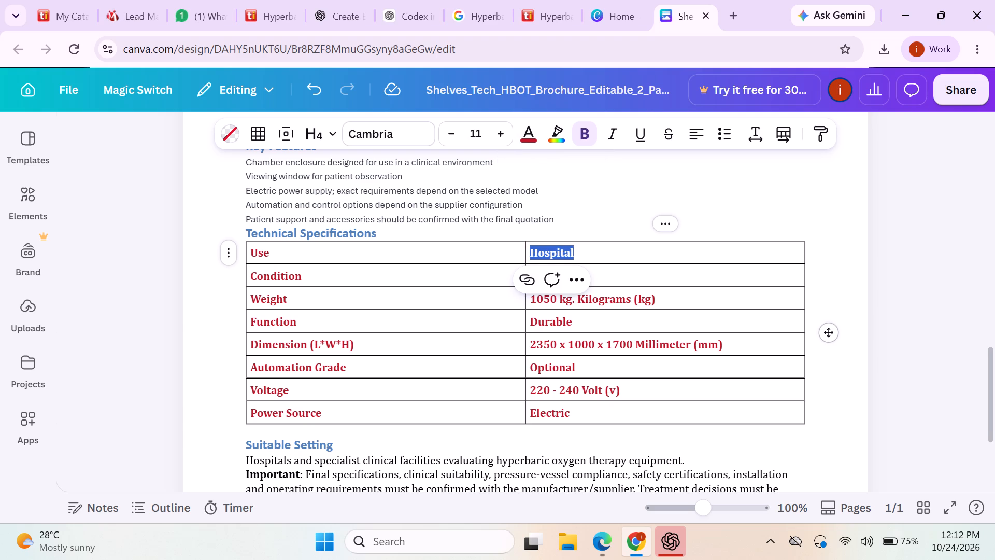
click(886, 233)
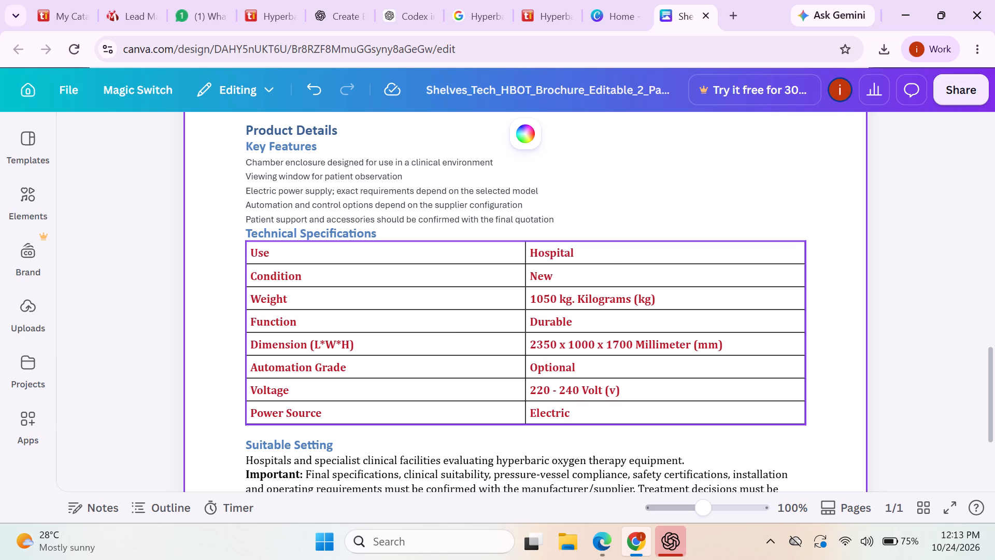
Review the brochure from the cover image's specifications down to the Technical Specifications table and the company contact footer.
scroll(509, 342, down, 3)
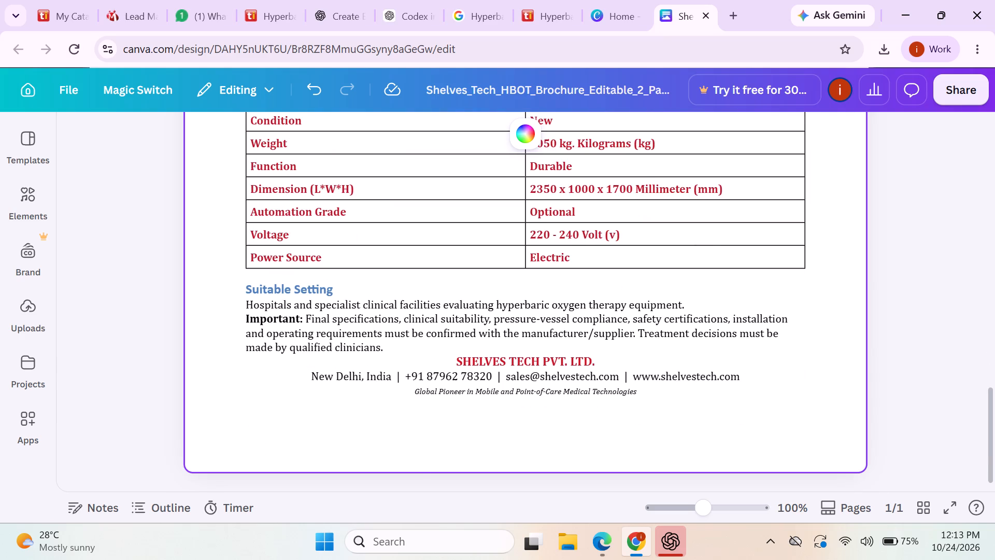
scroll(509, 342, up, 3)
scroll(509, 342, down, 1)
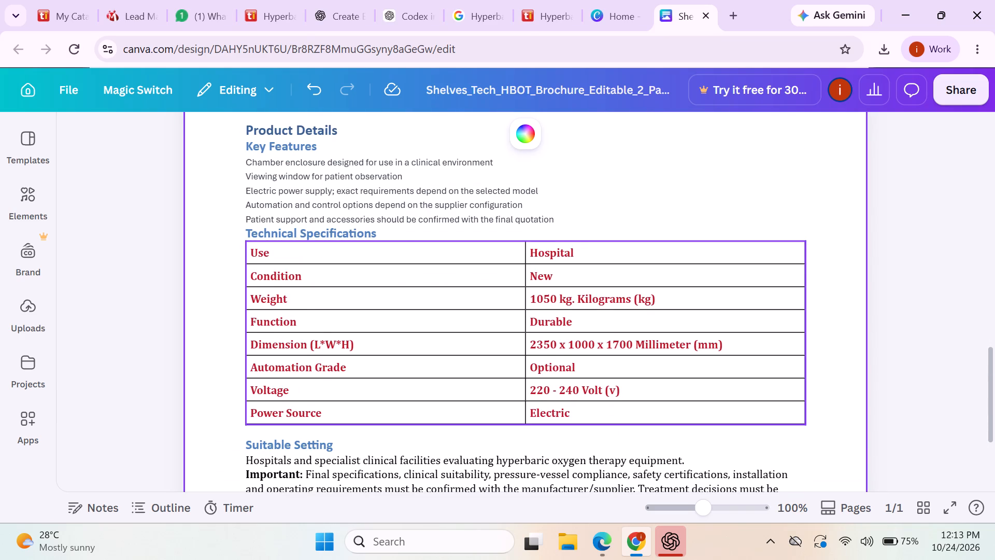
scroll(585, 254, up, 7)
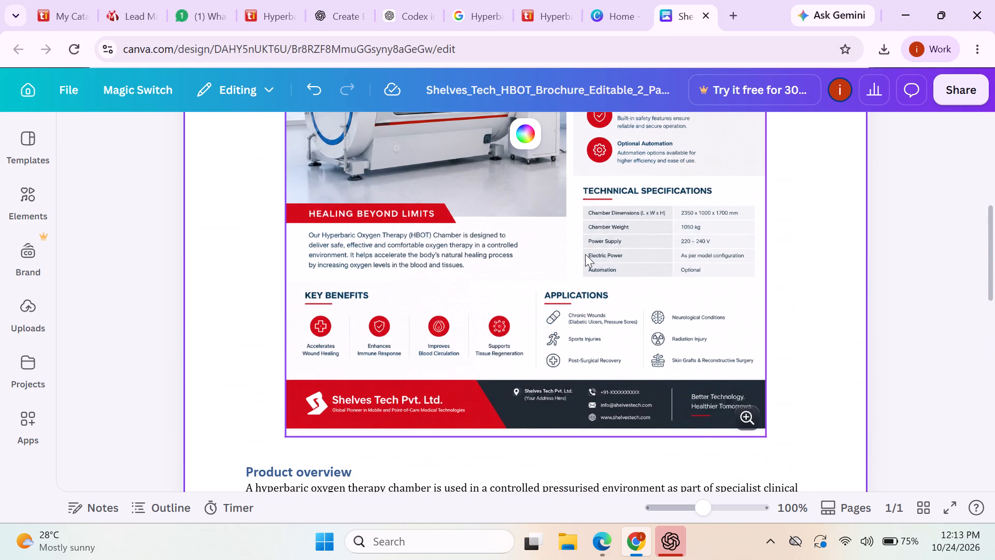
scroll(600, 291, down, 1)
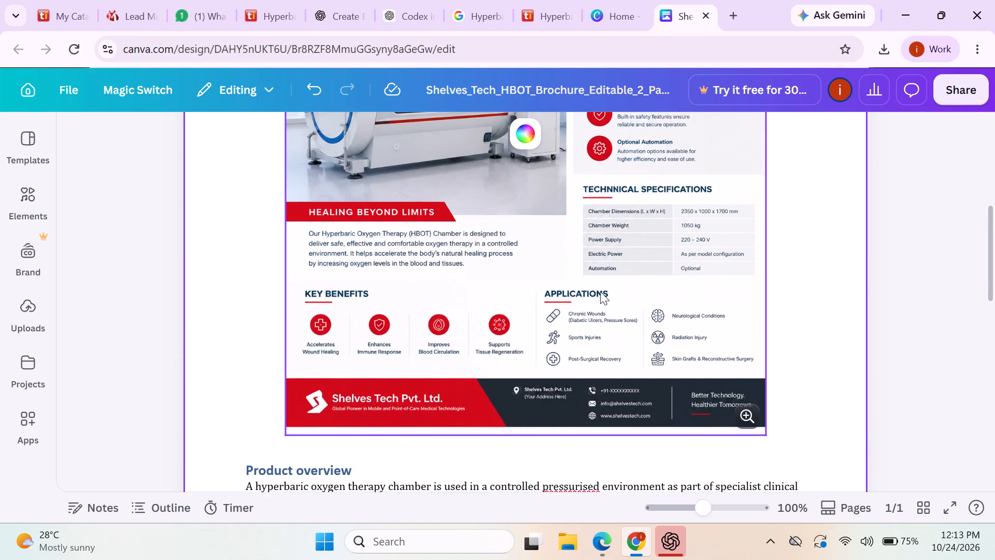
scroll(600, 291, down, 6)
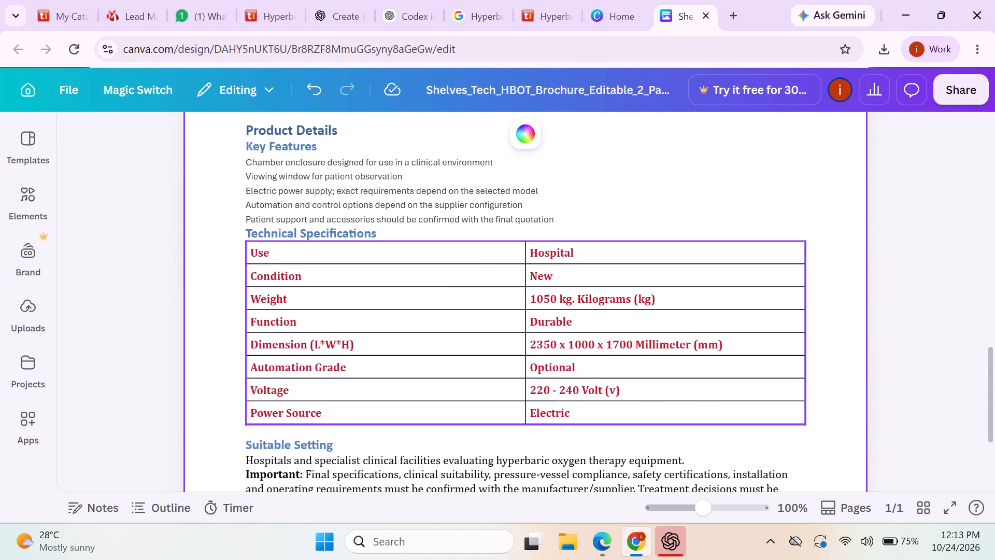
scroll(600, 291, down, 1)
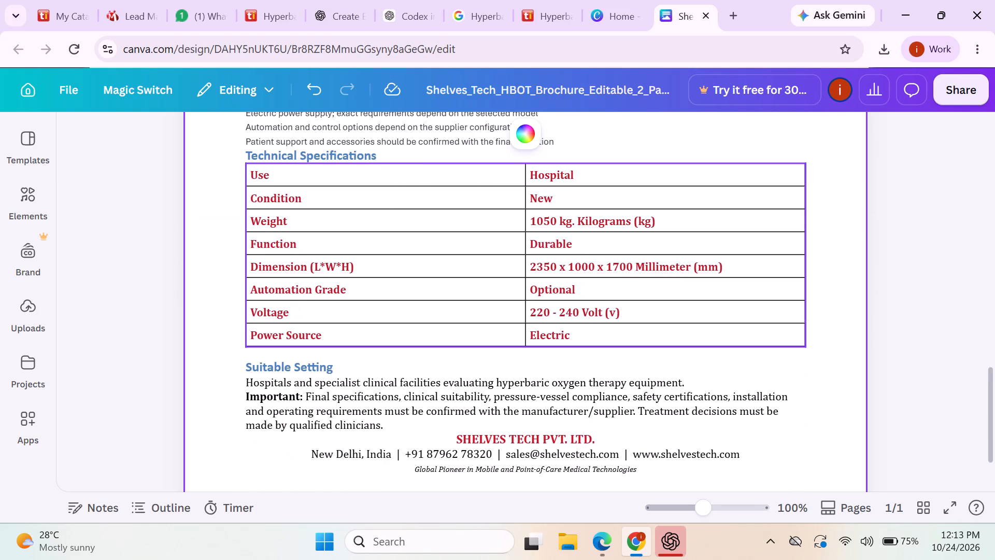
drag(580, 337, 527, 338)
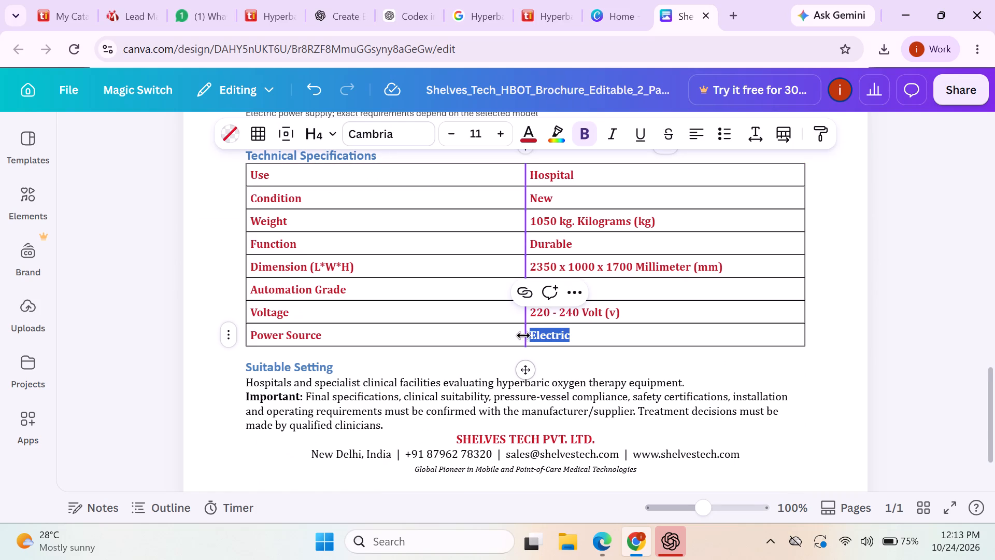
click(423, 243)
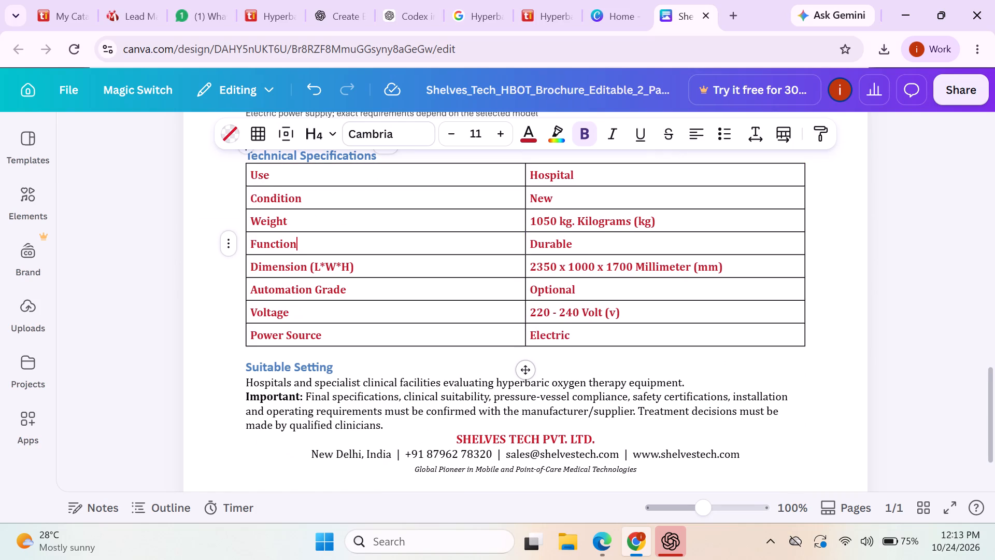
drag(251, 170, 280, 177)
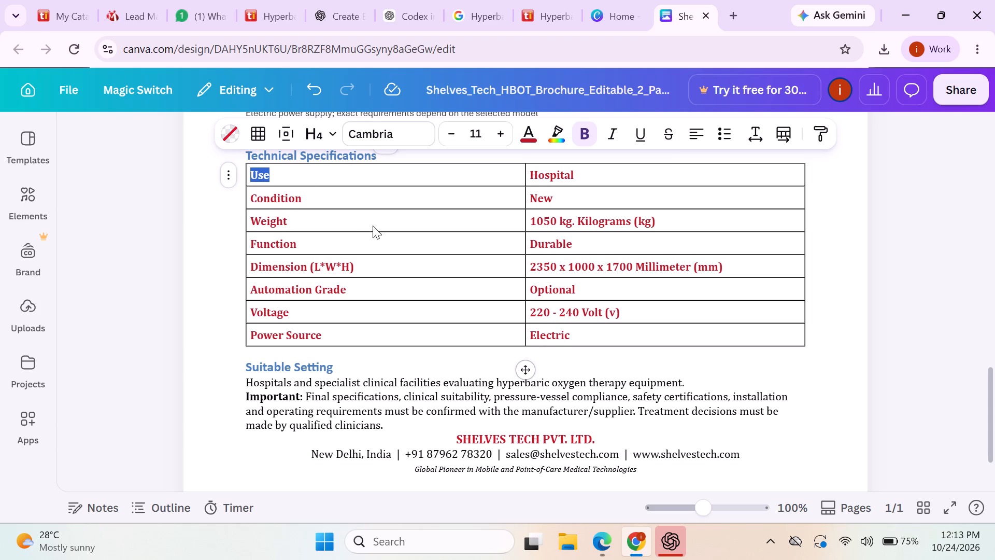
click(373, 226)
Insert a blank line between the last Key Features line and the Technical Specifications heading.
scroll(380, 298, up, 1)
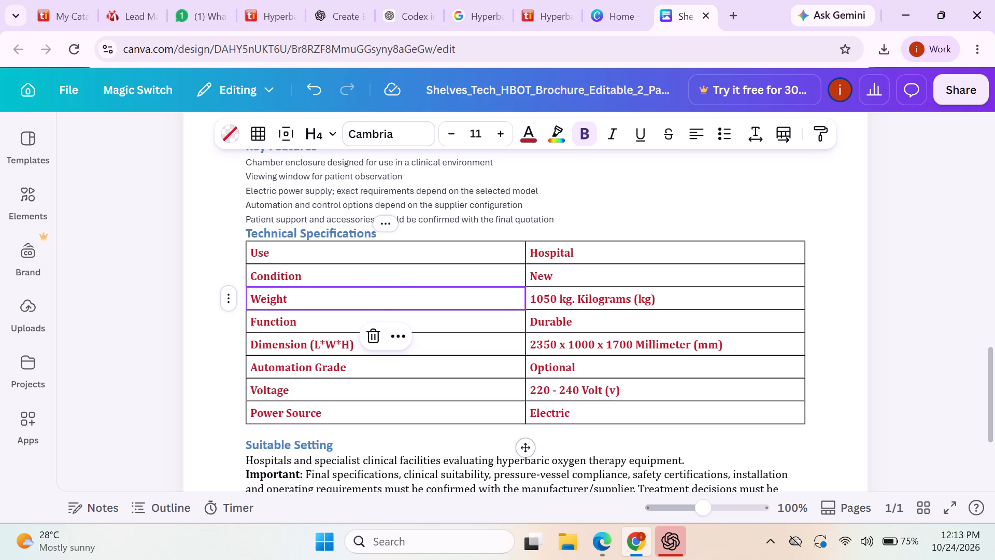
click(564, 224)
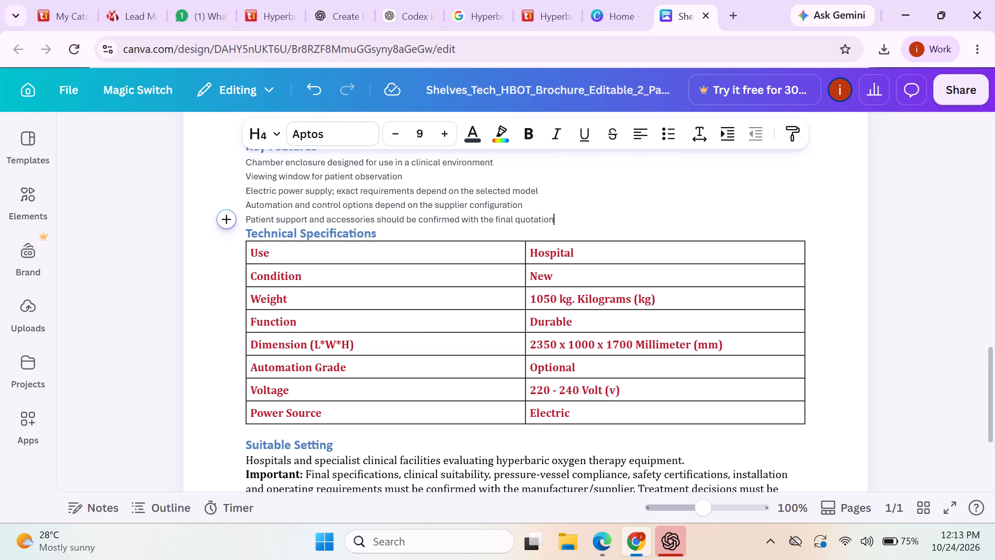
key(Return)
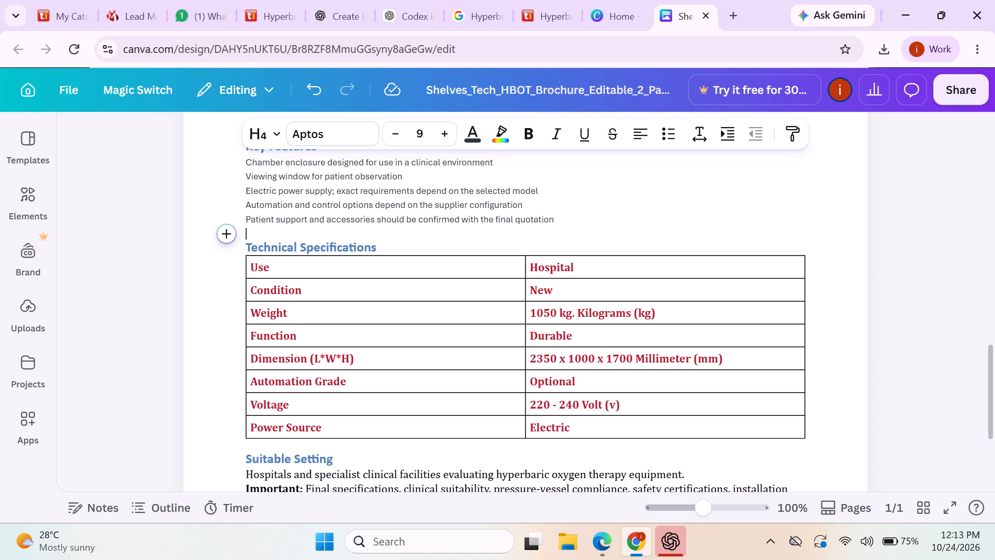
Change the text colour of the Technical Specifications heading to the dark slate already used in the document.
drag(246, 245, 392, 255)
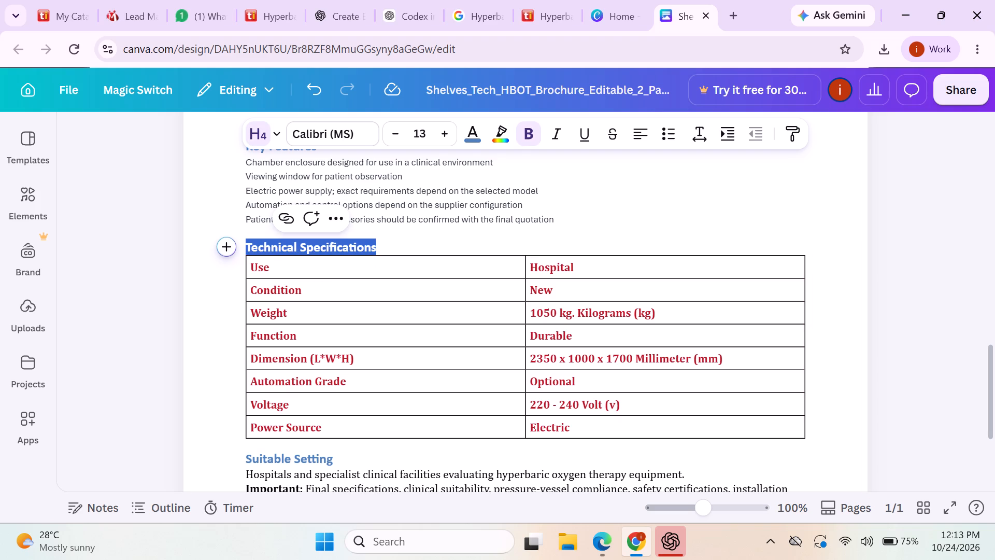
click(471, 132)
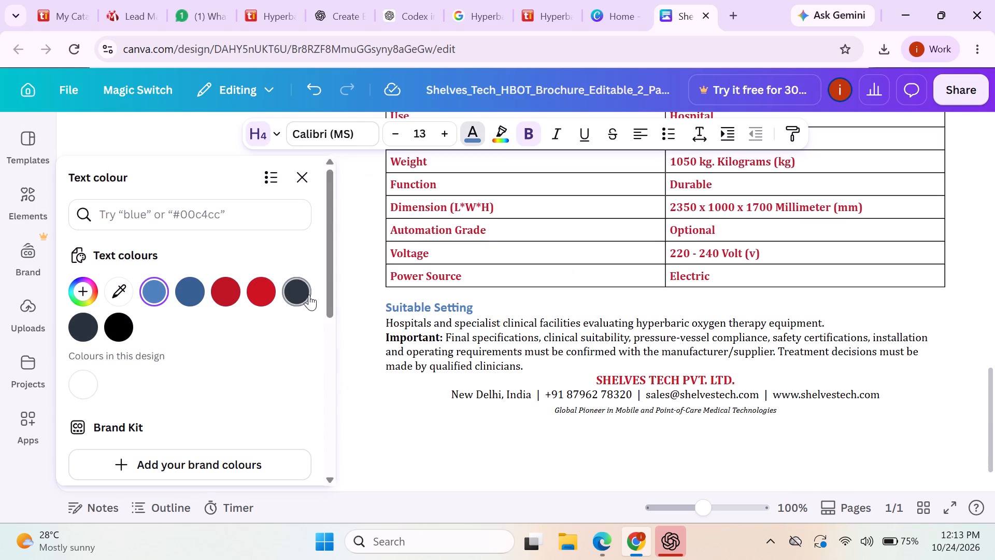
click(303, 292)
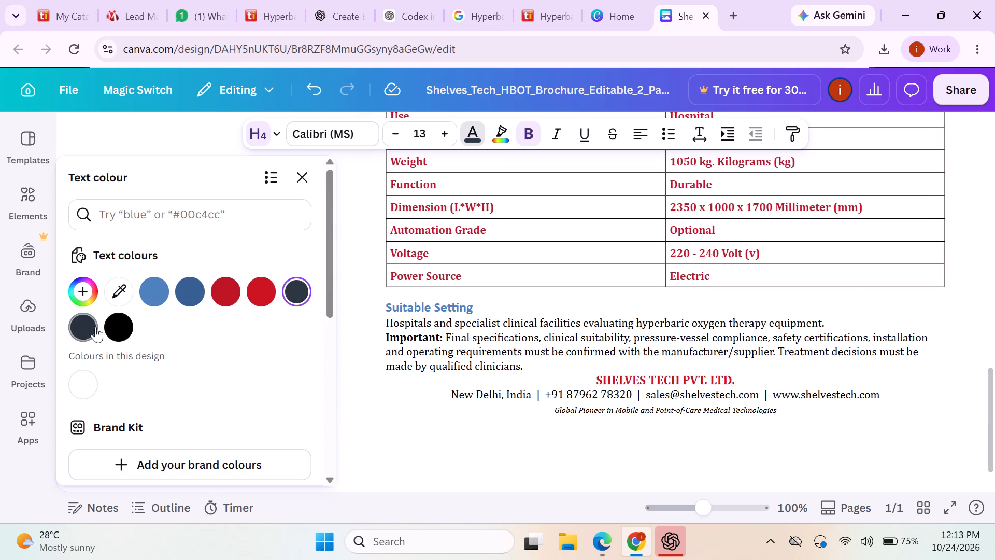
Change the text colour of the Technical Specifications heading to black.
click(111, 328)
click(383, 383)
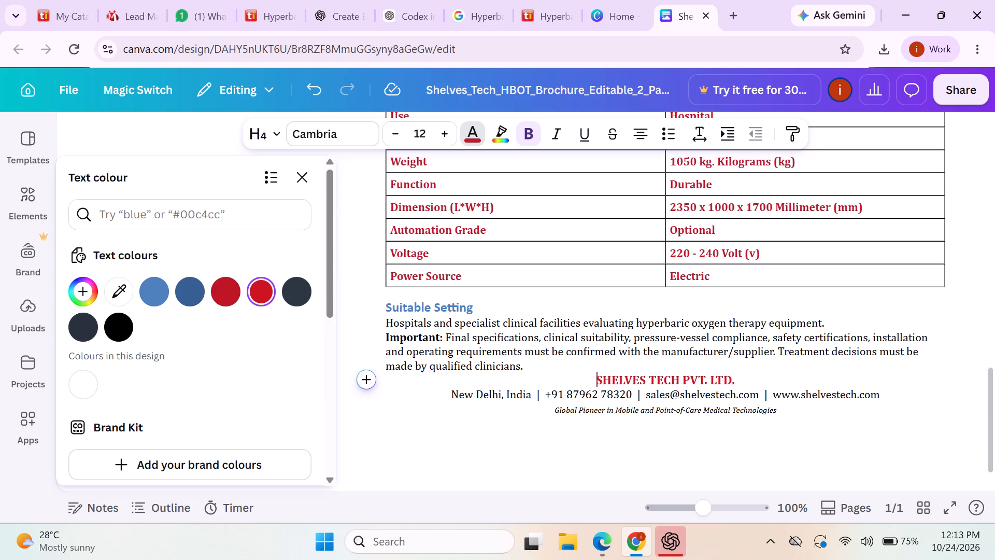
Change the text colour of the Suitable Setting heading to black (#000000).
drag(385, 310, 474, 301)
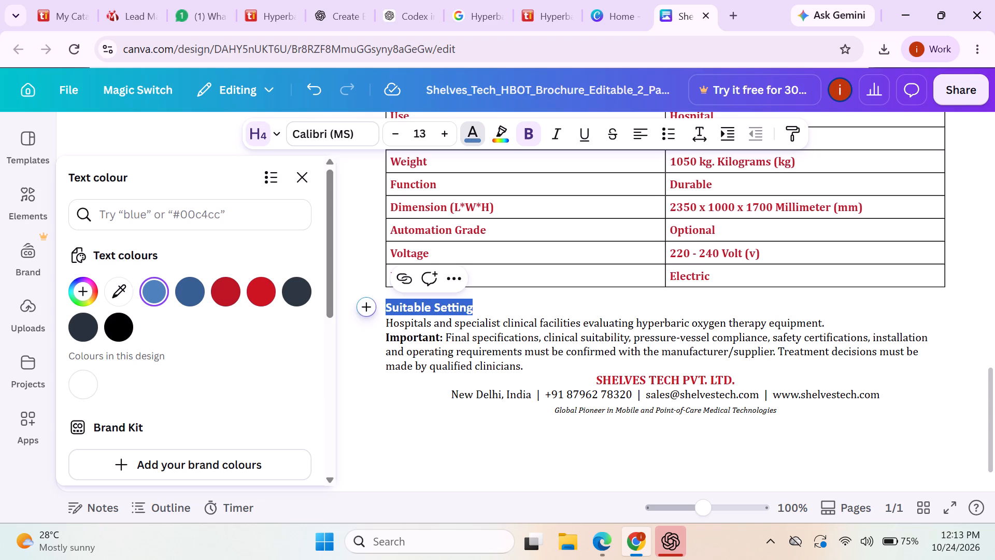
click(122, 332)
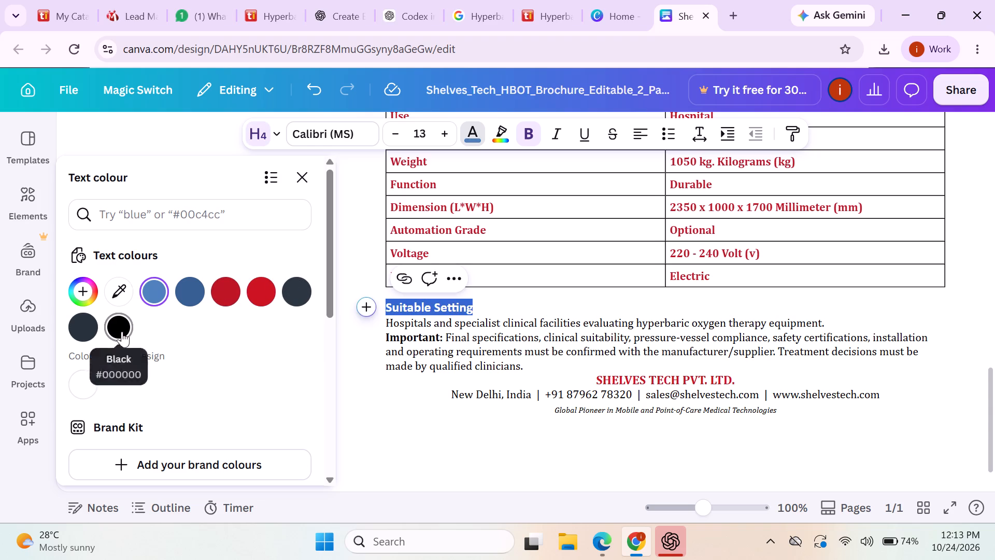
click(418, 395)
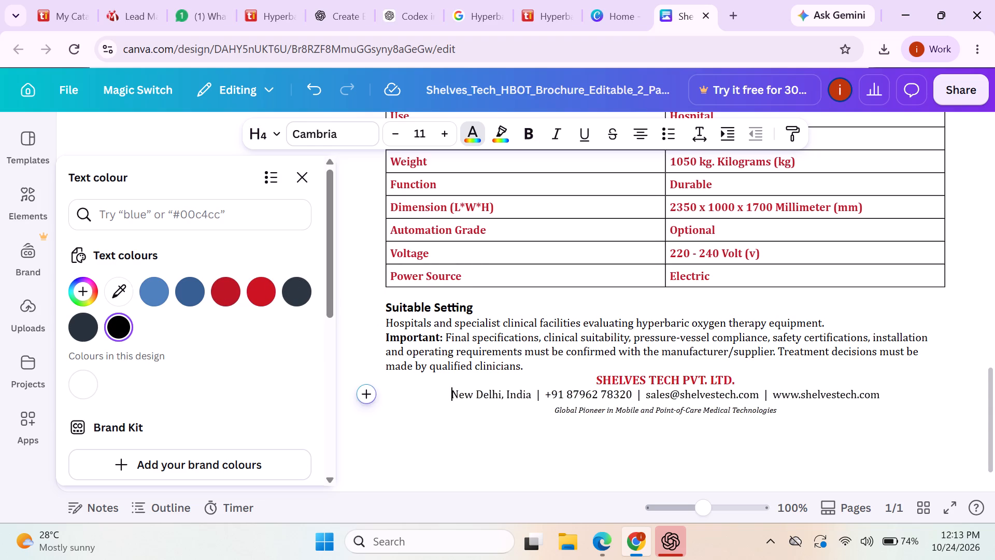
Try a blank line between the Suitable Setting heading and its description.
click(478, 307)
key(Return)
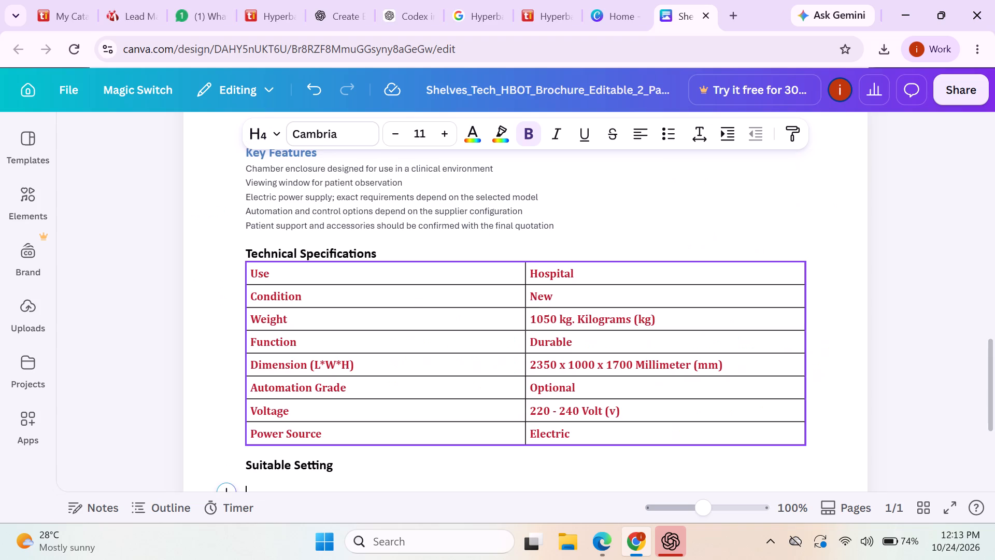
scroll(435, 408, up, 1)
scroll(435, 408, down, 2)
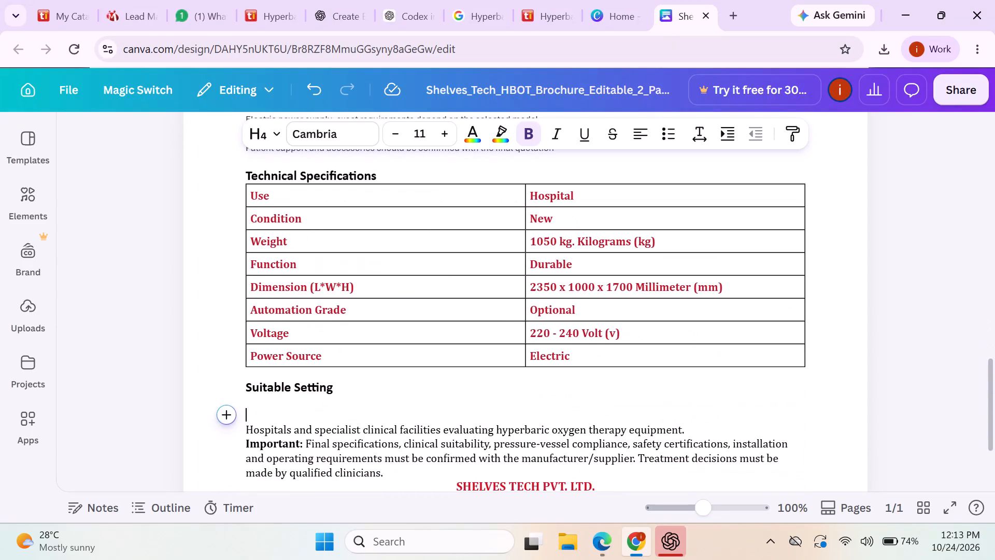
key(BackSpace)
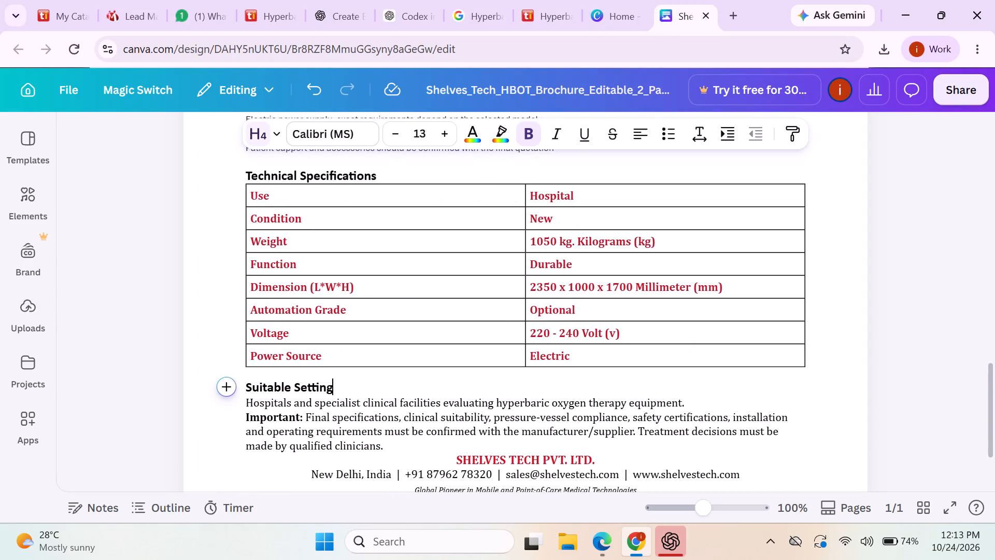
Insert a blank line above the Suitable Setting heading and another between its description and the Important paragraph.
click(246, 373)
key(Return)
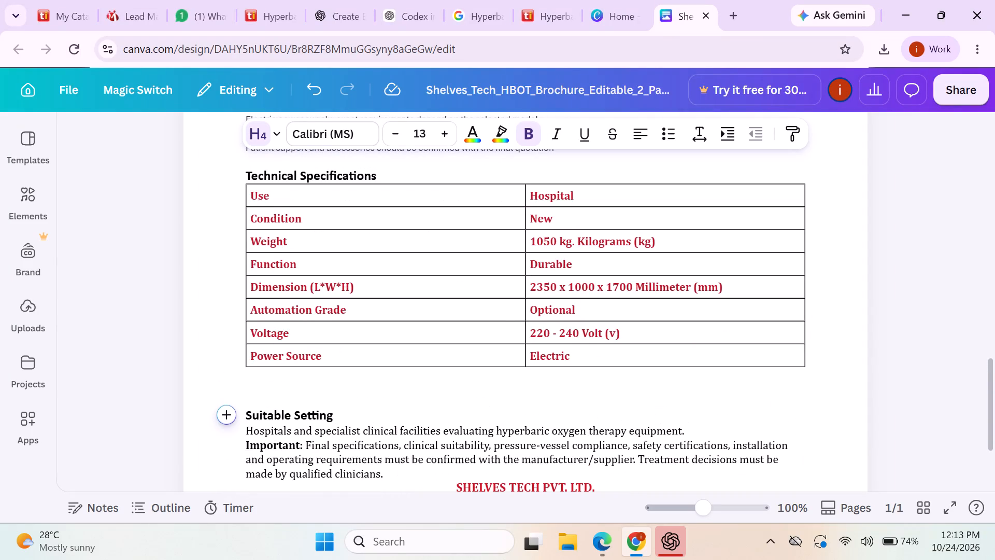
click(695, 429)
key(Return)
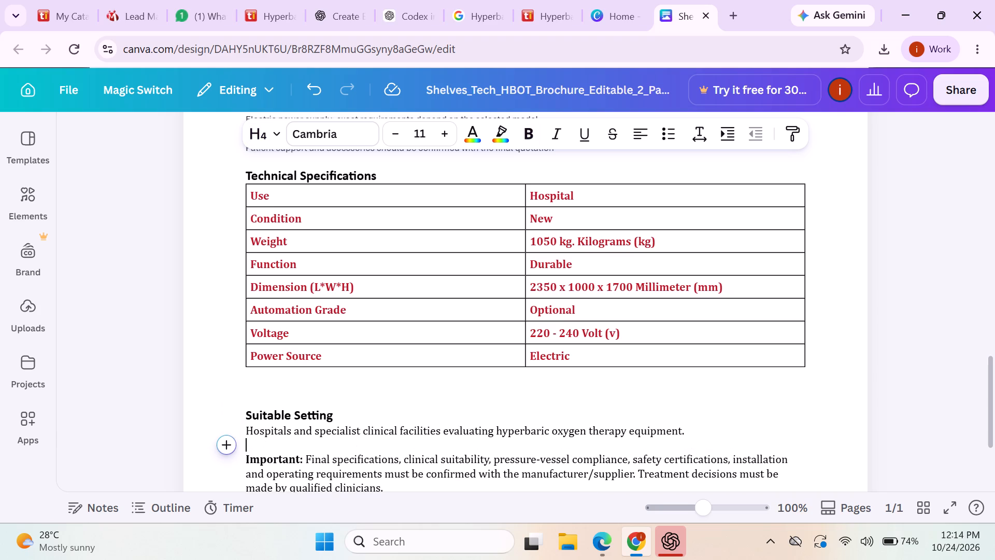
Change the text colour of the Product Details heading at the start of the second page to vivid red (#cd1423).
scroll(696, 427, up, 3)
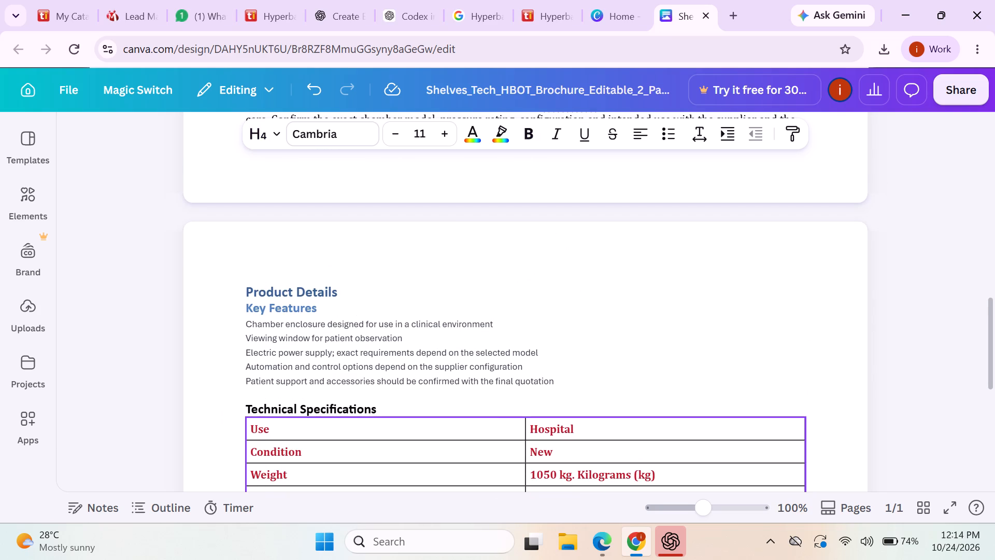
drag(240, 285, 317, 294)
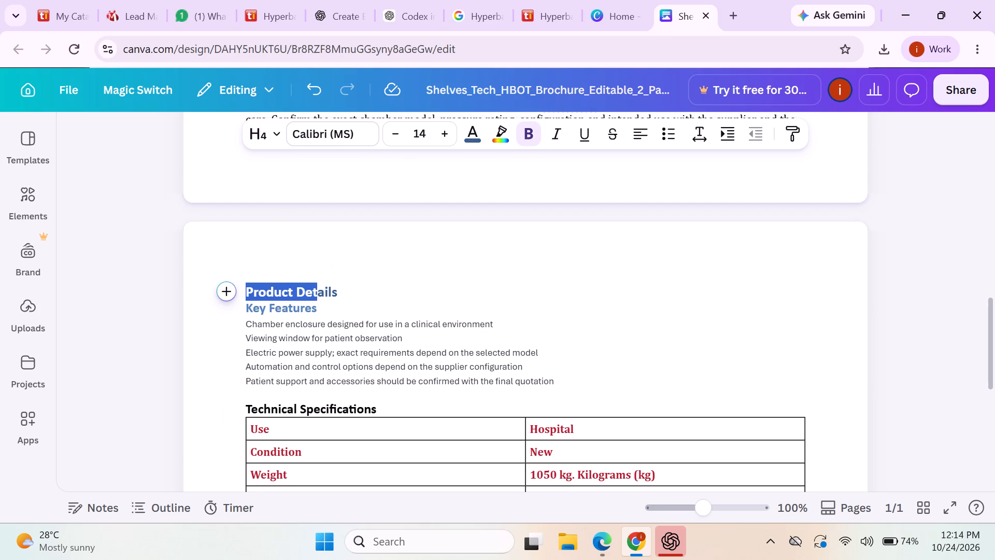
drag(317, 294, 350, 293)
click(474, 133)
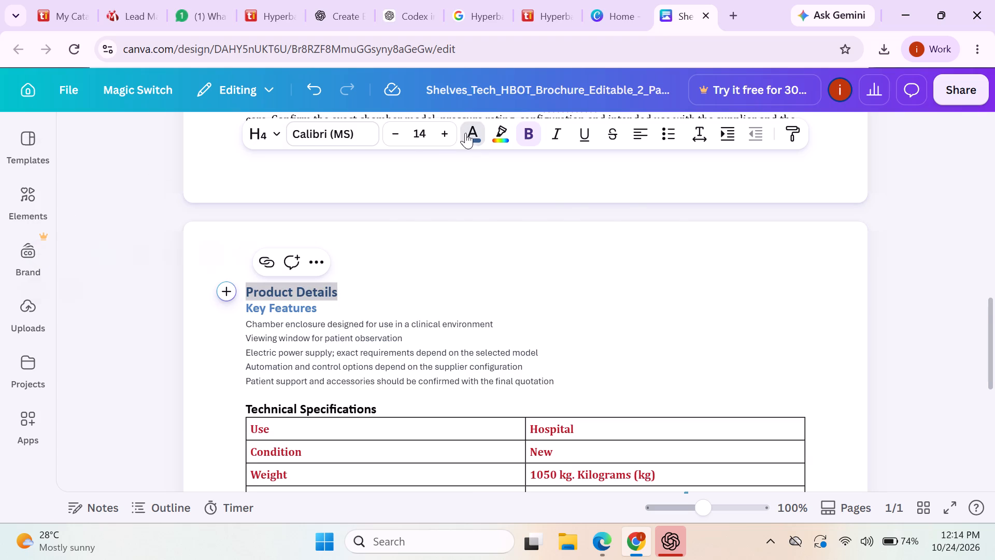
click(261, 294)
click(546, 297)
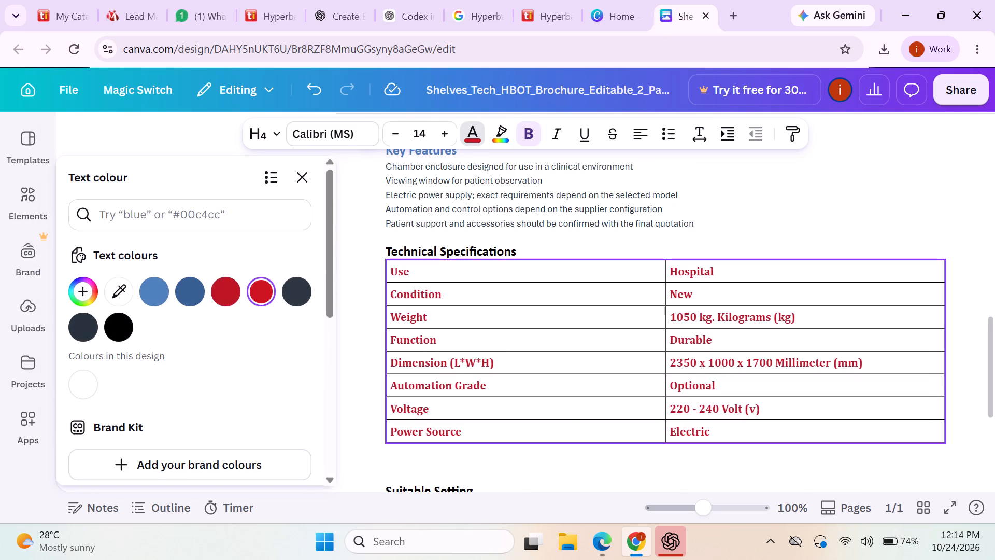
click(228, 293)
click(305, 172)
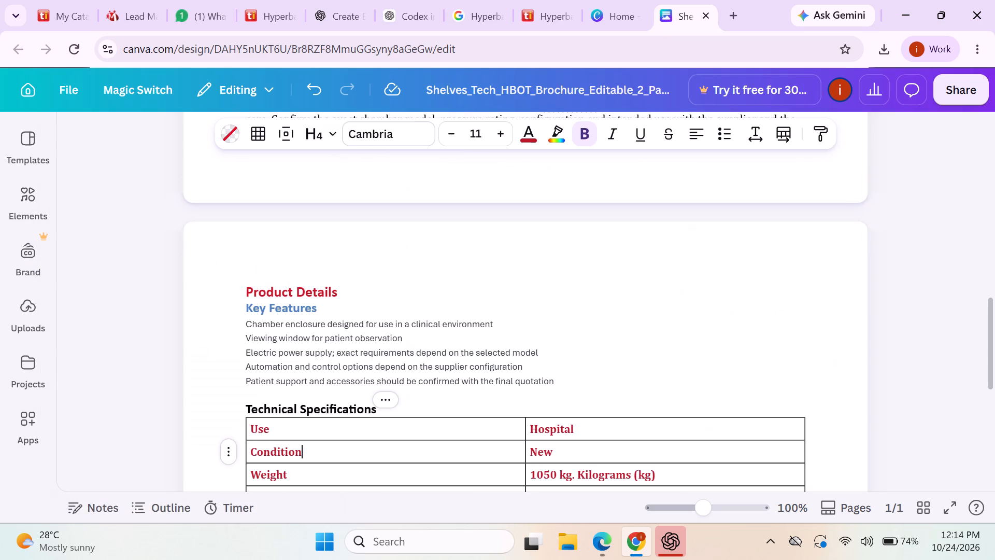
Change the text colour of the Key Features heading under Product Details to the document's dark slate.
drag(248, 302, 320, 312)
click(473, 136)
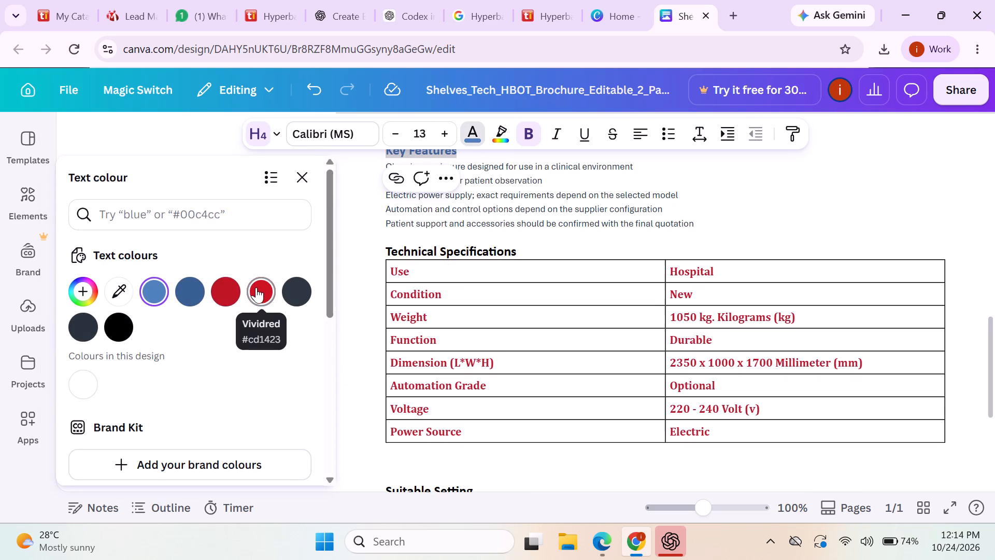
click(292, 291)
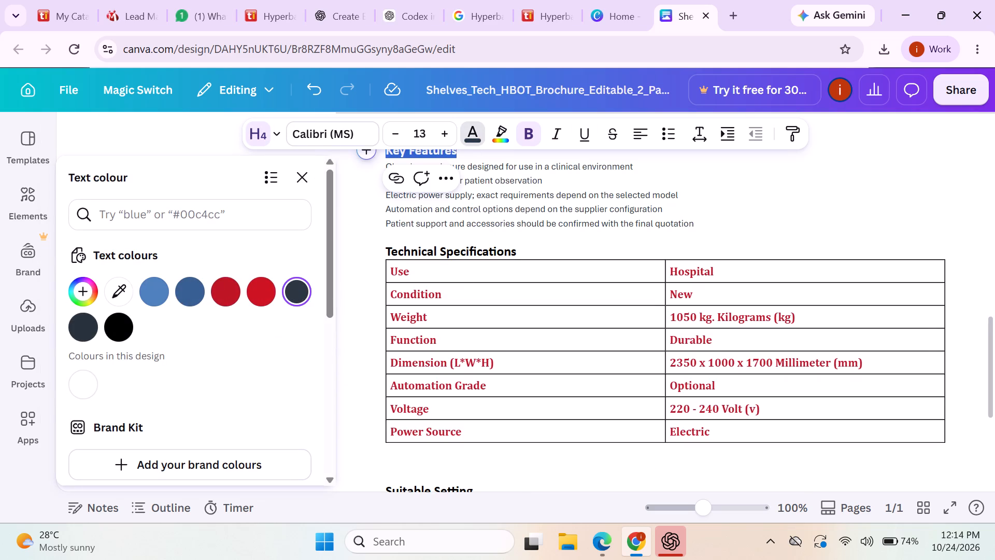
click(726, 227)
Change the text colour of the Product overview heading below the cover image to vivid red (#cd1423).
scroll(710, 239, up, 2)
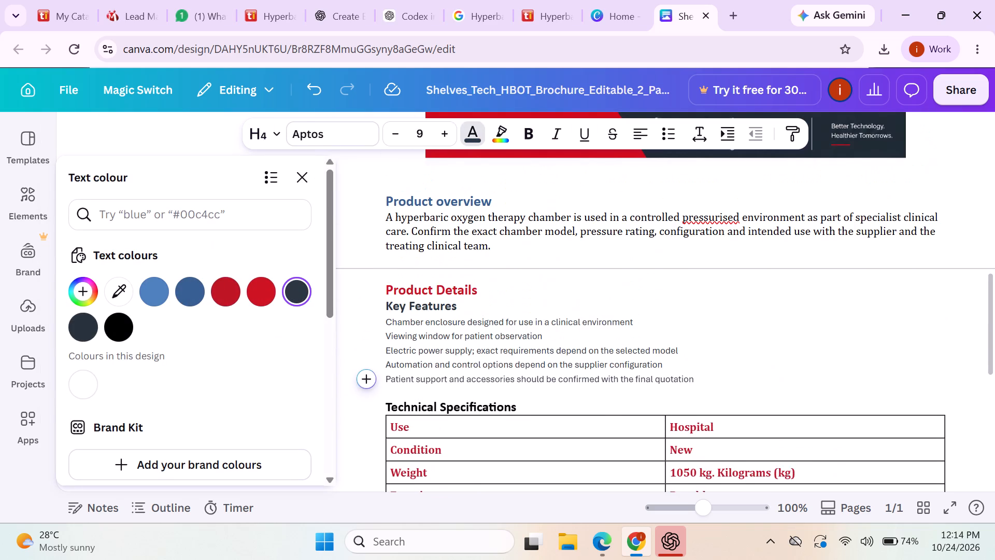
scroll(712, 251, up, 2)
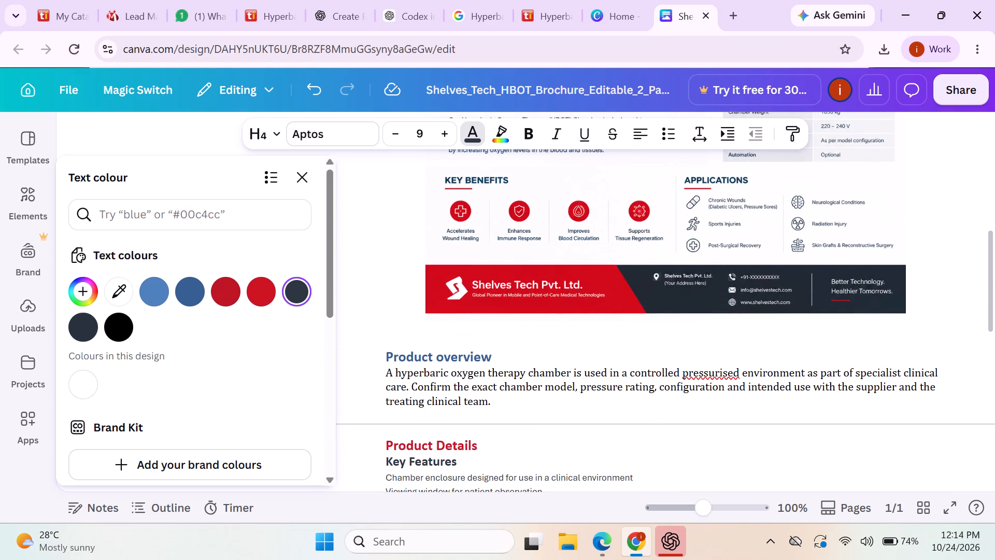
drag(382, 348, 492, 356)
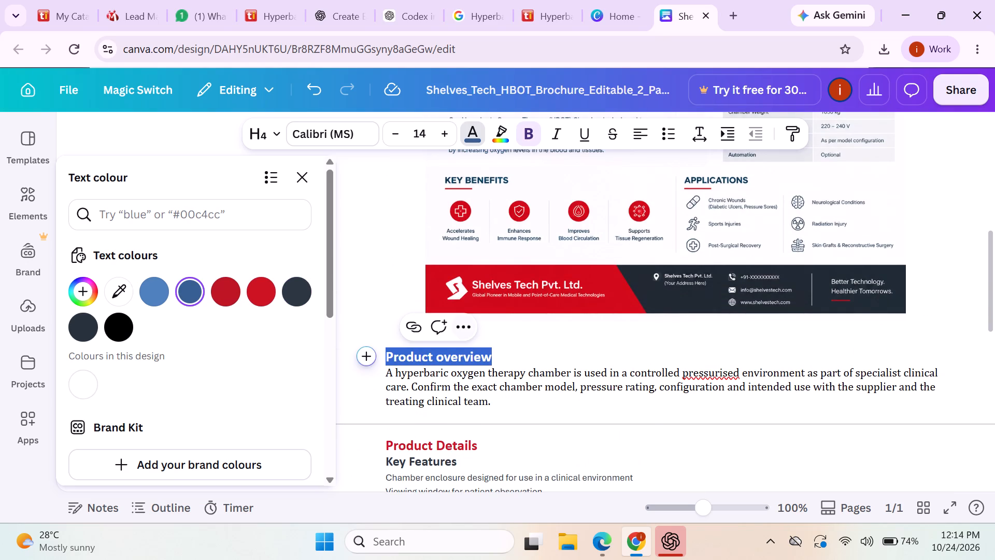
click(268, 294)
click(587, 413)
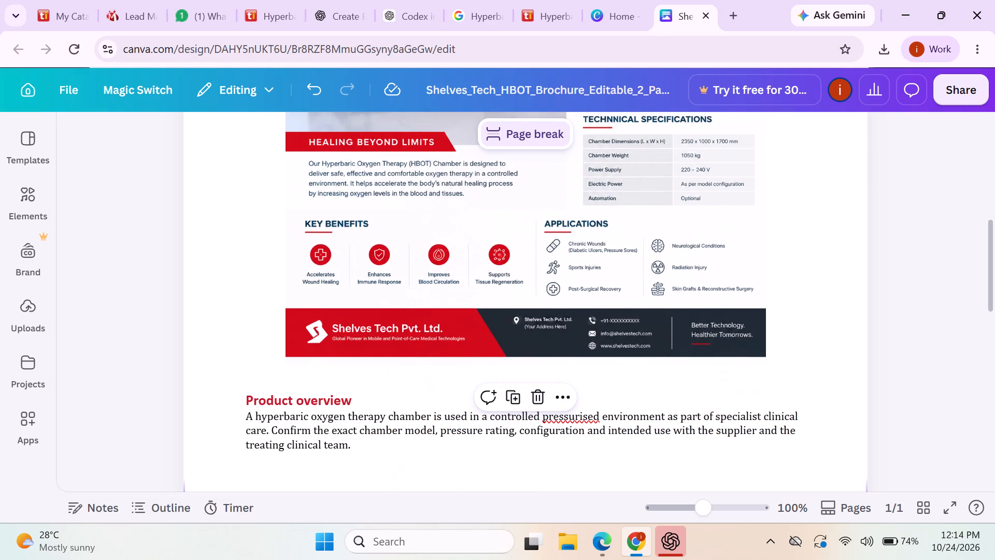
Review the whole brochure from the title and cover image to the Technical Specifications table, Suitable Setting section and company footer.
scroll(519, 401, up, 8)
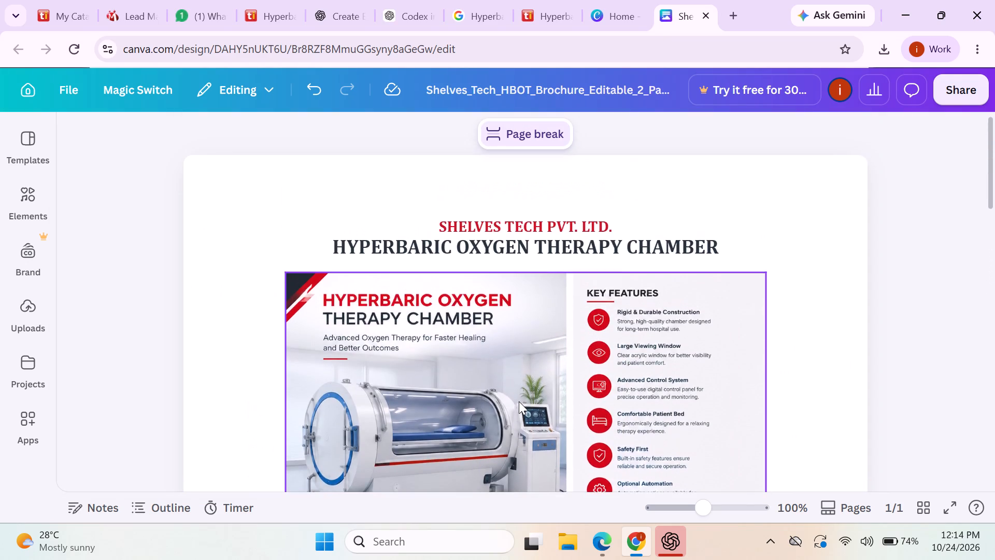
scroll(519, 401, down, 3)
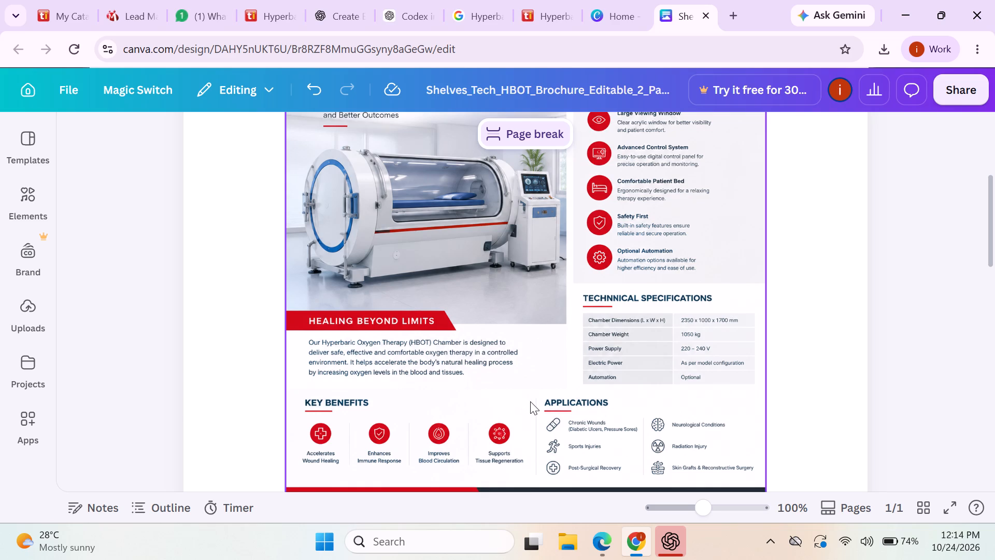
scroll(530, 401, up, 2)
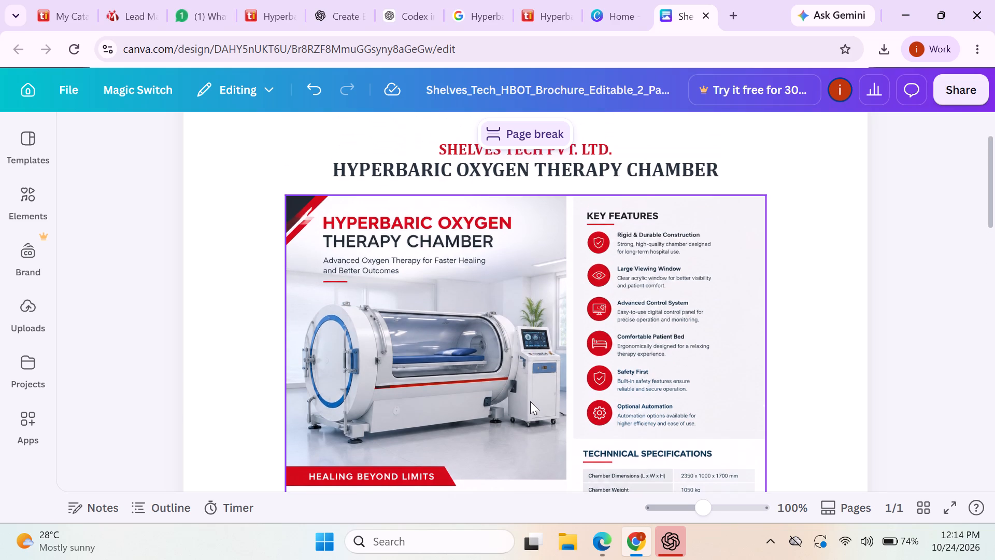
scroll(530, 401, up, 1)
scroll(530, 401, down, 6)
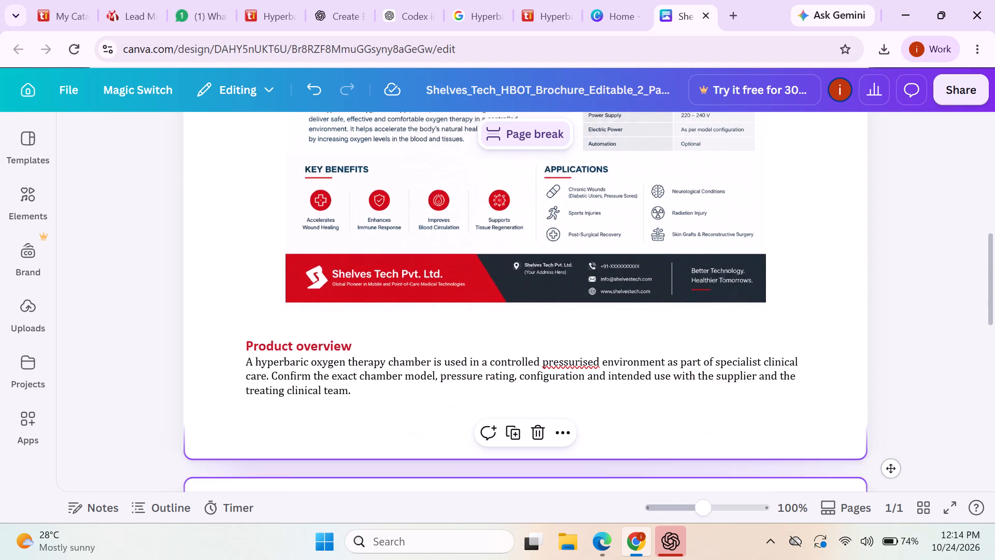
scroll(530, 401, down, 6)
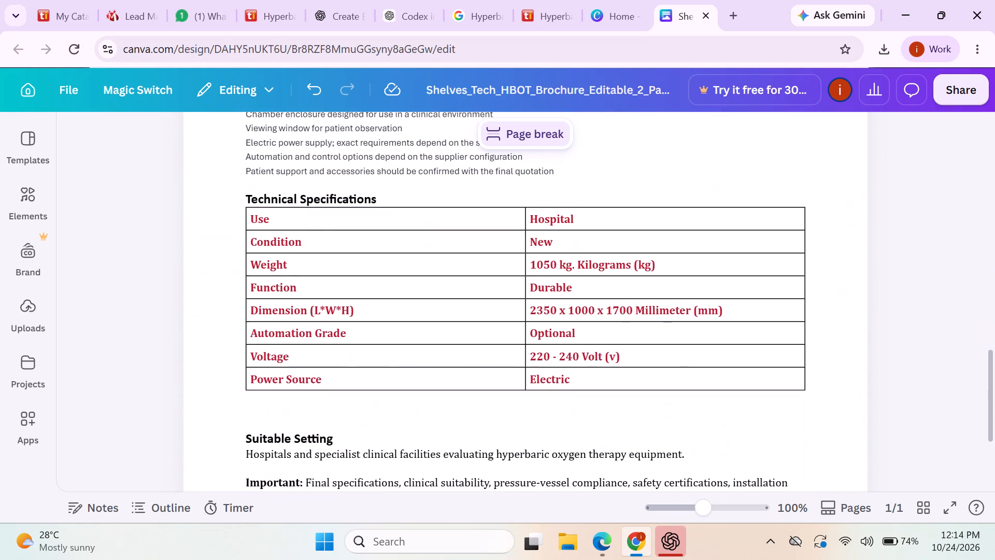
scroll(529, 401, down, 1)
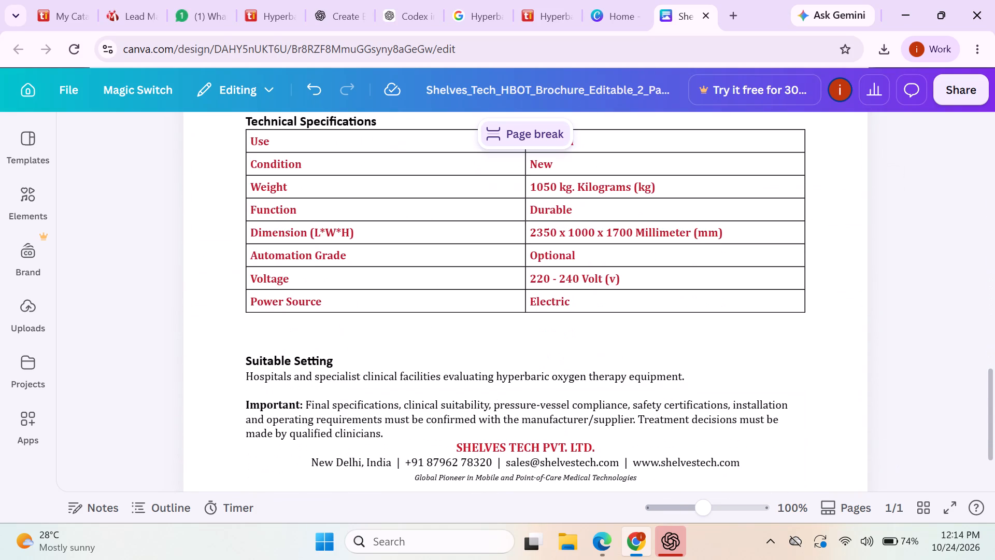
scroll(525, 408, up, 14)
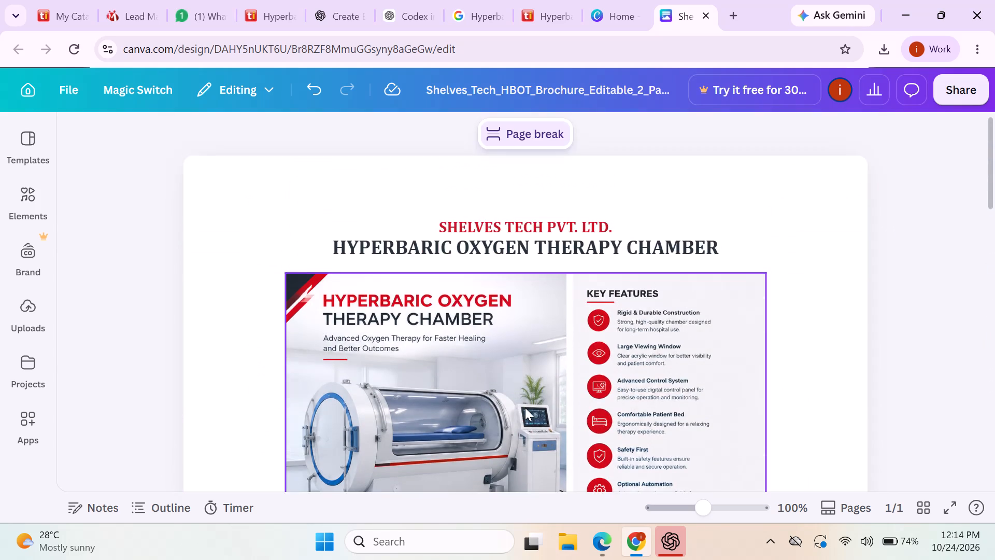
scroll(525, 408, down, 2)
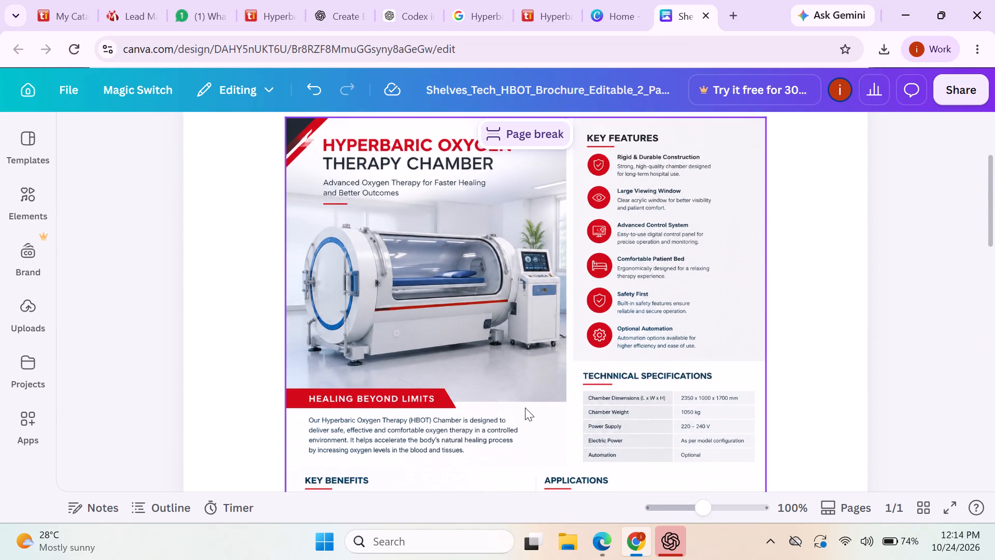
scroll(525, 408, down, 1)
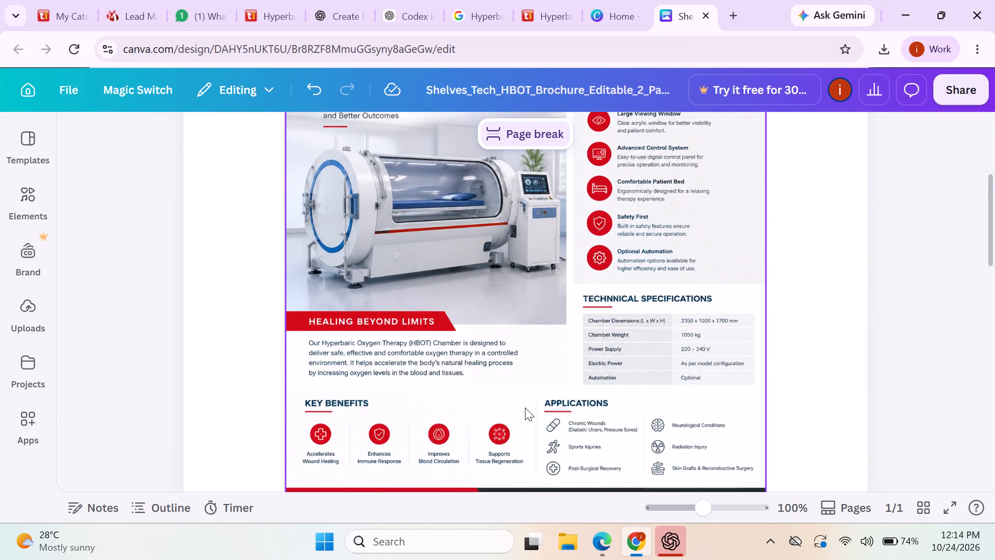
scroll(525, 408, down, 4)
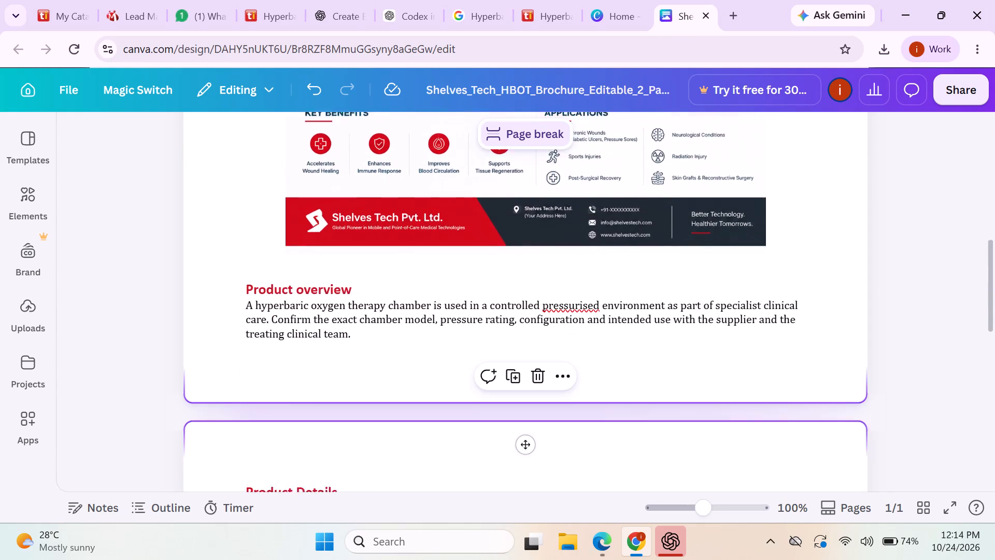
scroll(525, 408, down, 6)
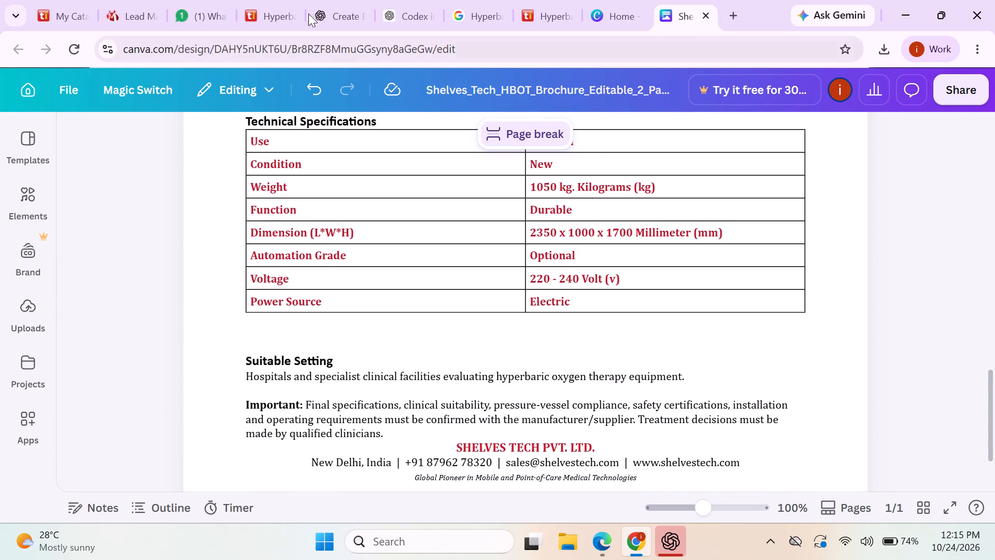
Switch to the TradeIndia hyperbaric oxygen therapy chamber listing and examine its Product Specifications table and Company Details.
click(274, 11)
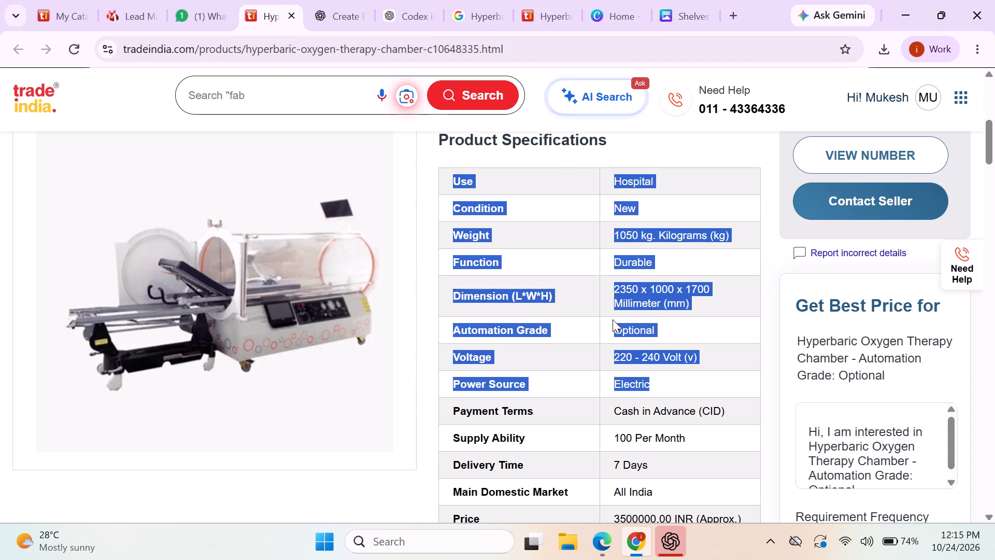
scroll(615, 317, down, 1)
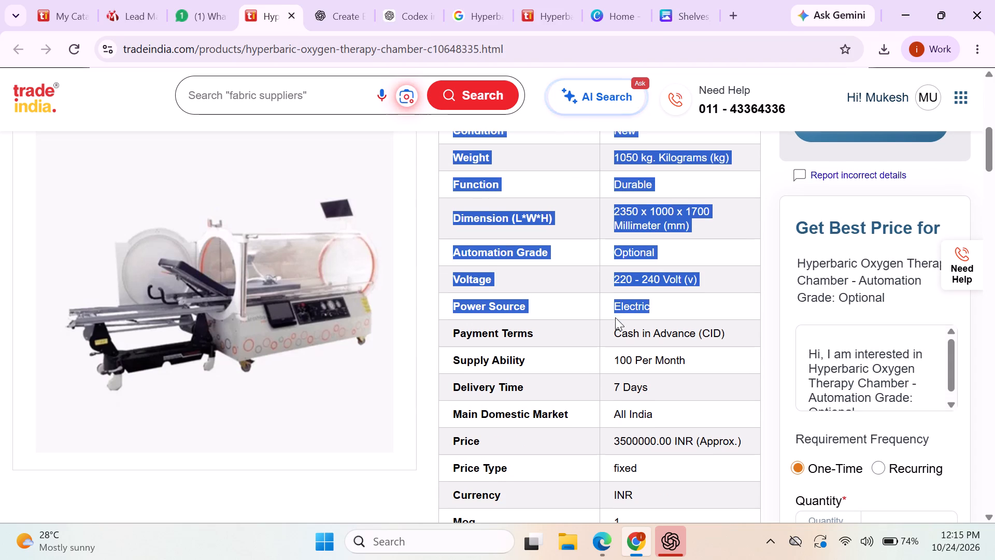
scroll(570, 385, down, 1)
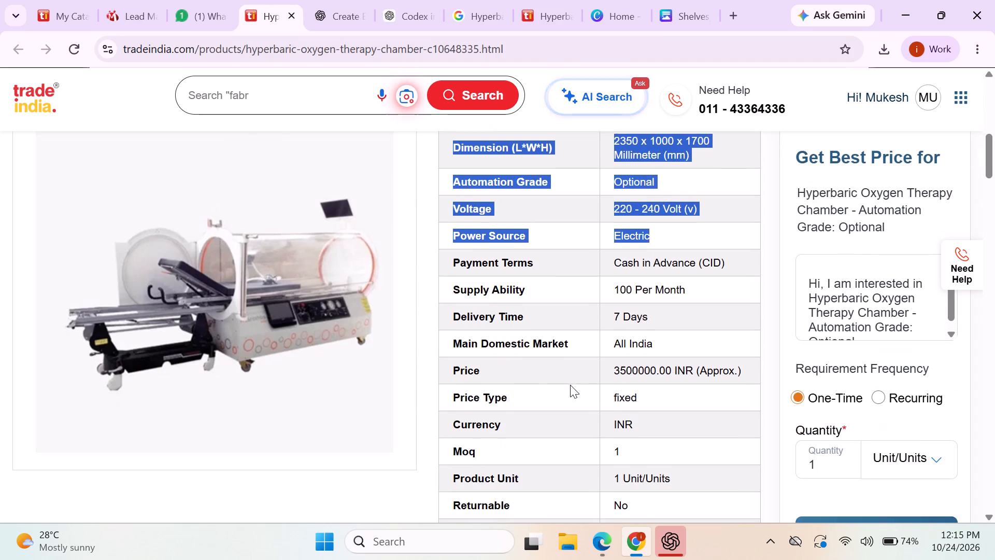
scroll(570, 385, down, 4)
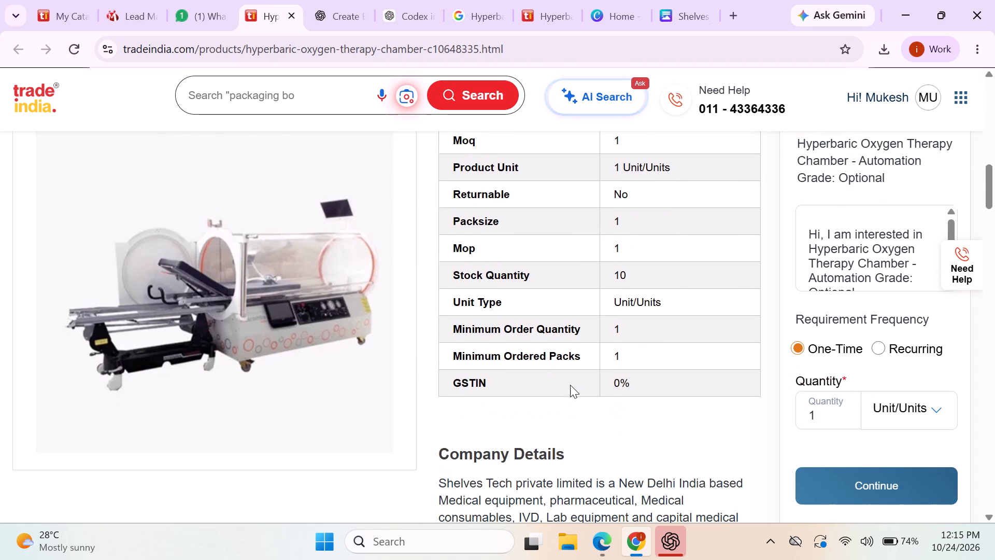
scroll(570, 385, down, 4)
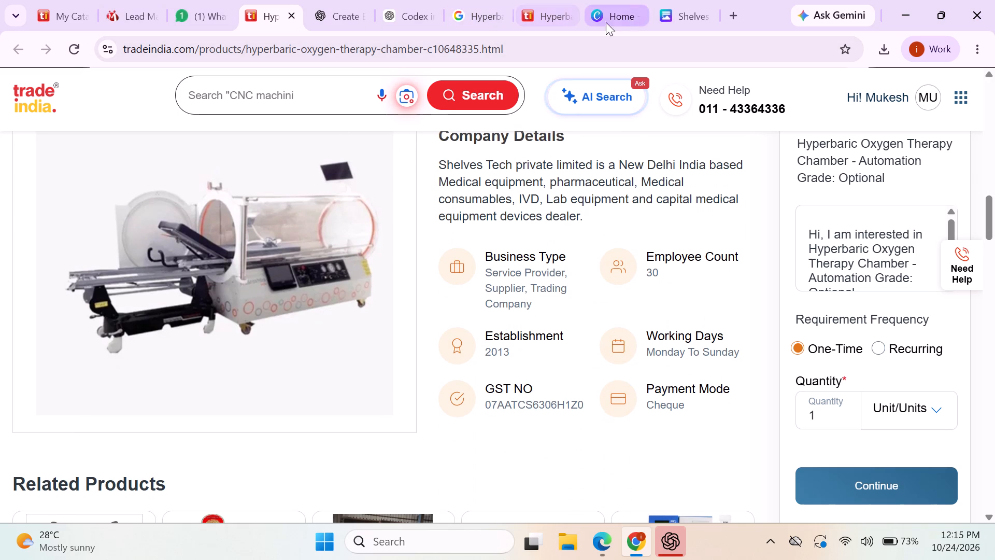
Back in the Canva brochure, insert two blank lines between the Important note and the SHELVES TECH PVT. LTD. footer.
click(693, 8)
scroll(626, 329, down, 2)
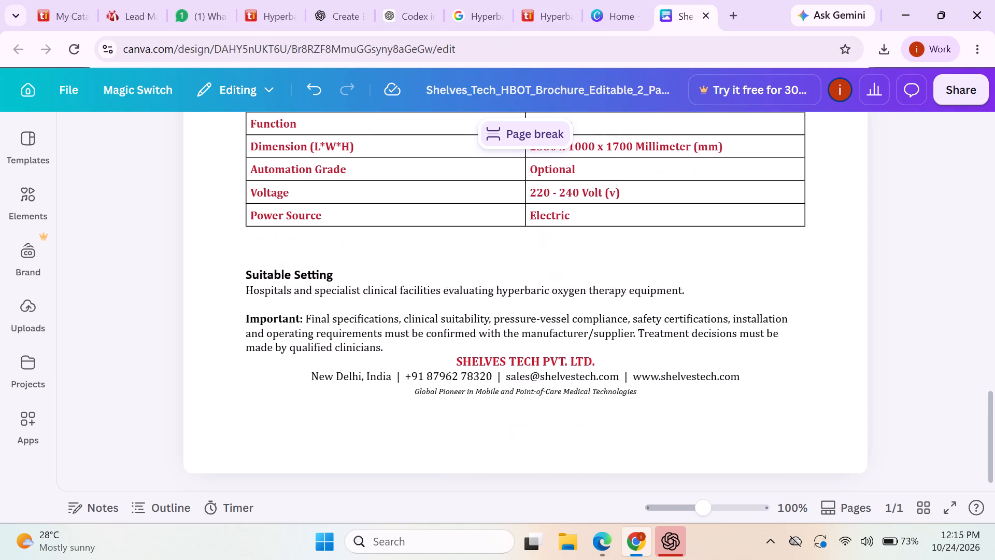
scroll(626, 329, down, 4)
scroll(626, 329, up, 1)
scroll(626, 329, down, 1)
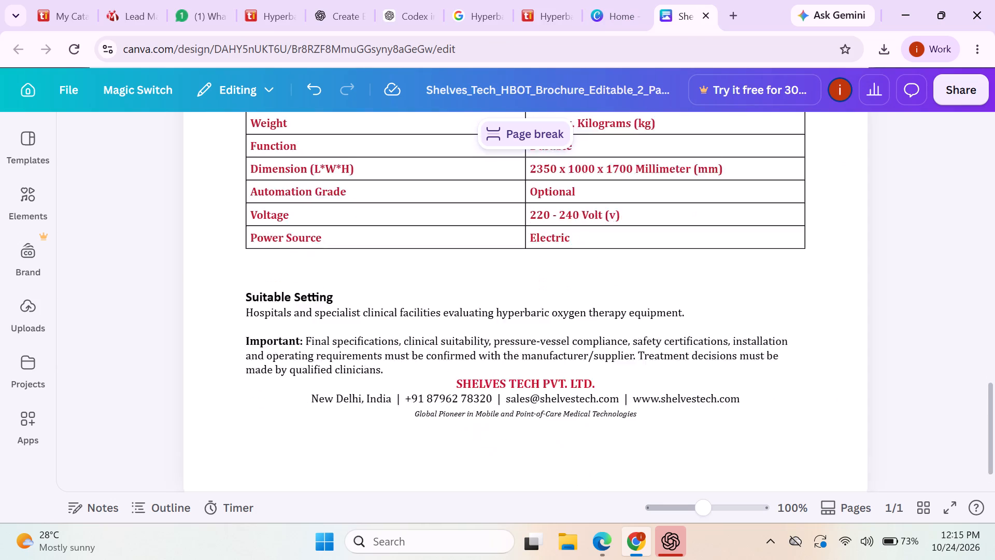
click(402, 340)
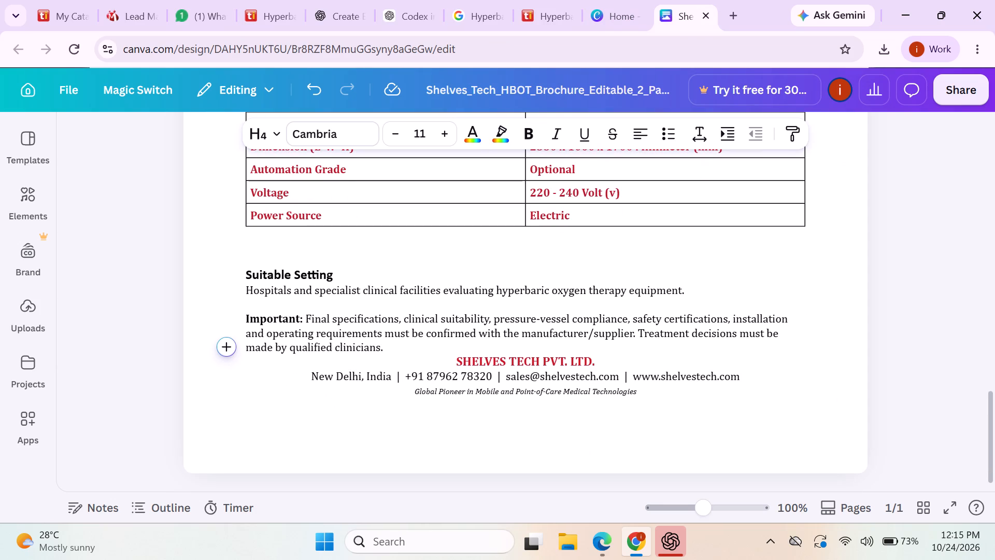
key(Return)
key(Return)
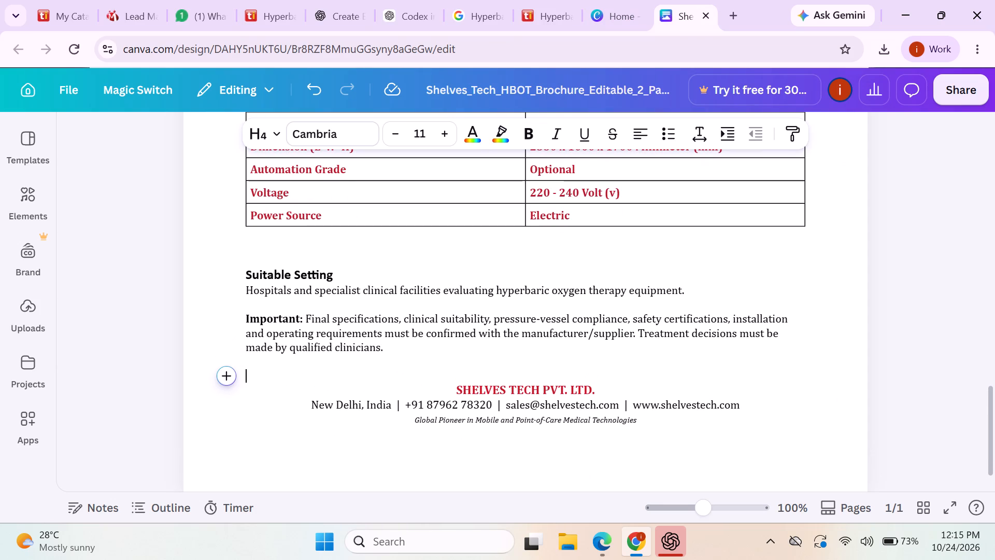
Review the brochure from the title and cover image through Product Details to the Technical Specifications table.
scroll(402, 340, up, 5)
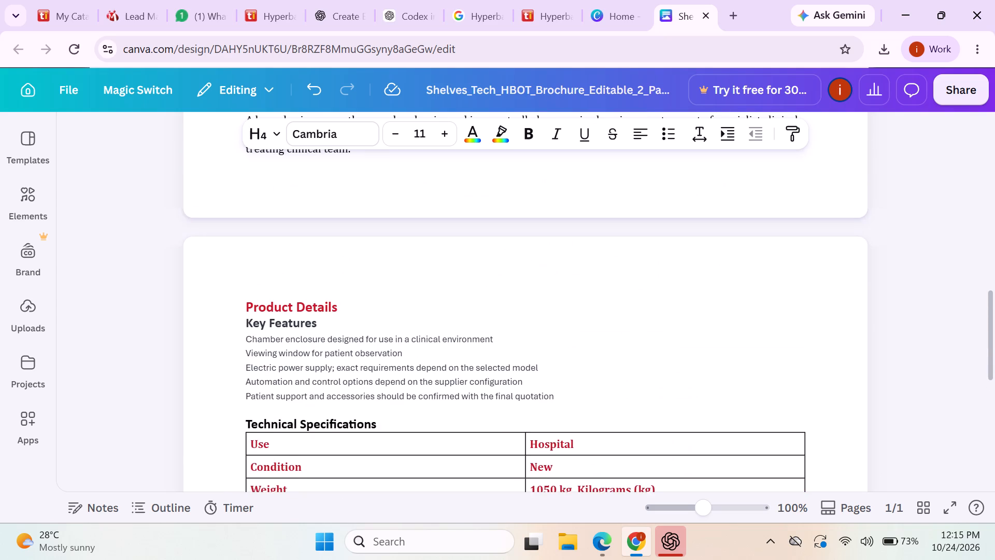
scroll(402, 340, up, 12)
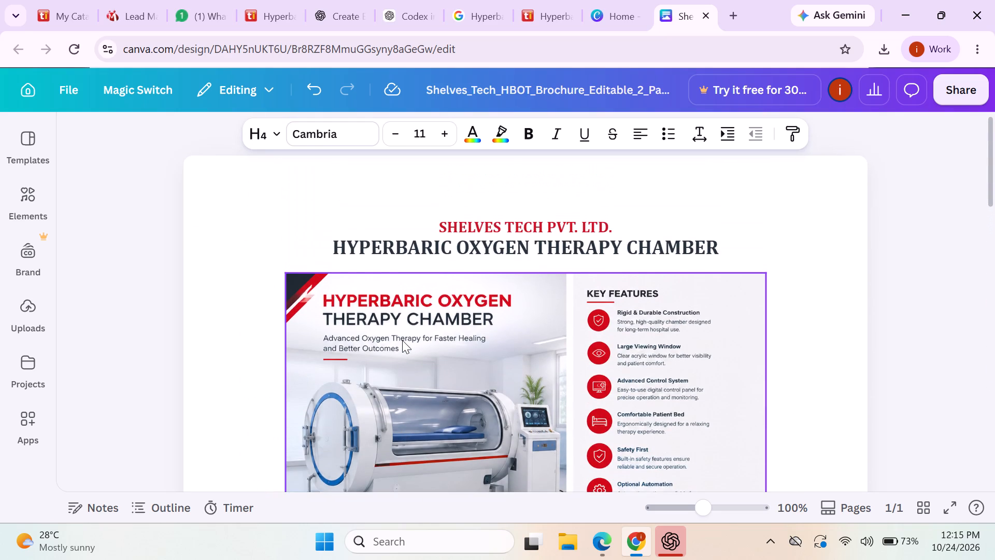
scroll(402, 340, down, 3)
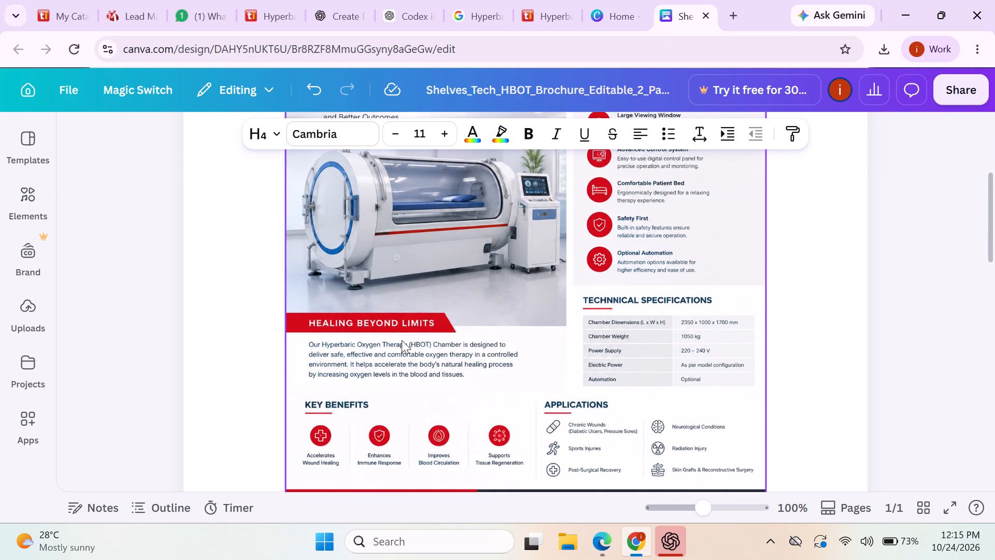
scroll(402, 340, down, 9)
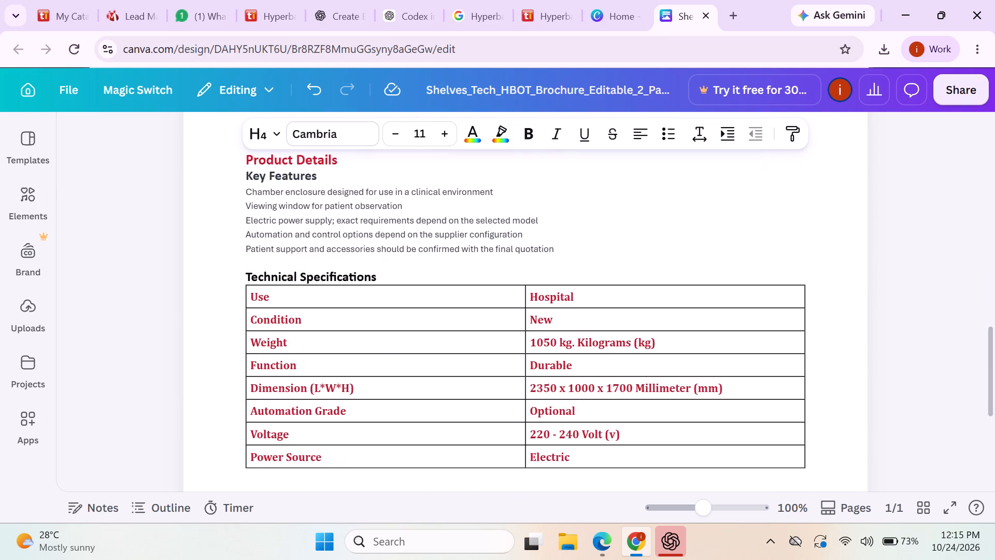
Download the brochure as a PDF with the Digital preset, leaving compression off.
scroll(402, 340, down, 6)
scroll(402, 340, up, 2)
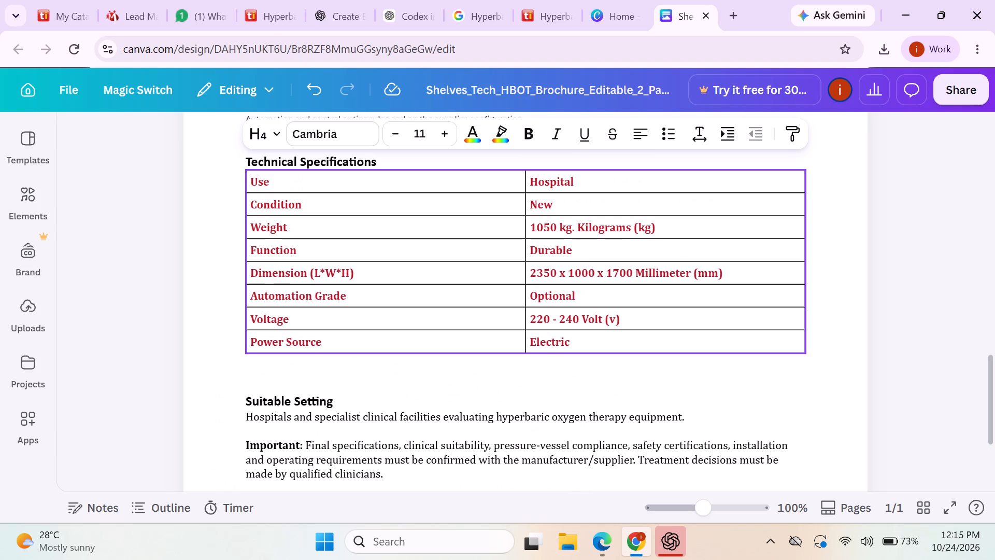
click(960, 97)
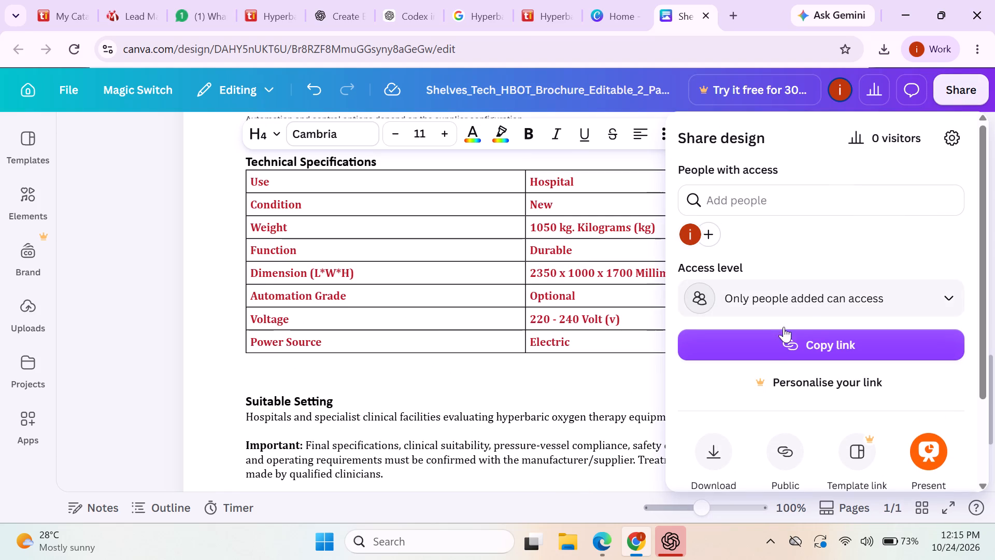
click(712, 448)
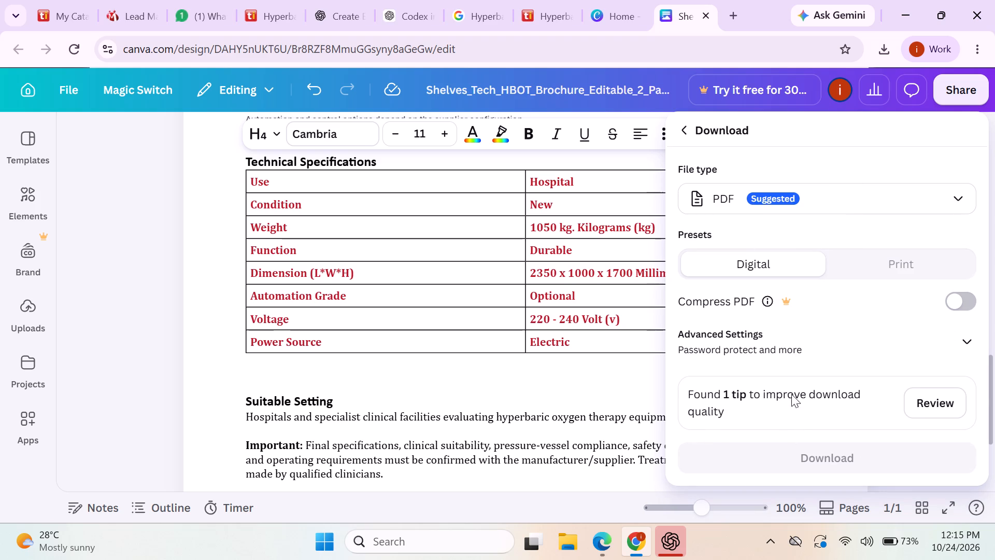
scroll(833, 386, down, 1)
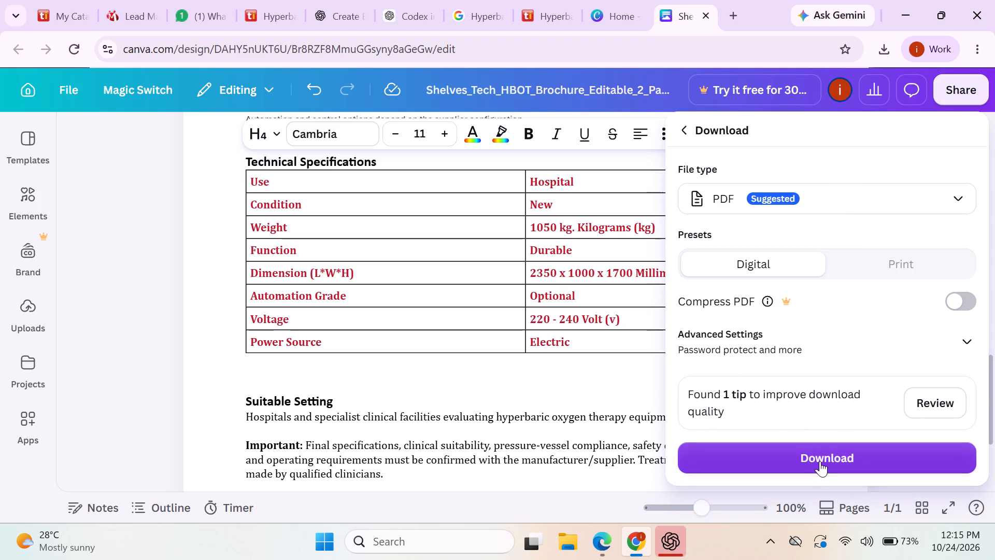
click(820, 460)
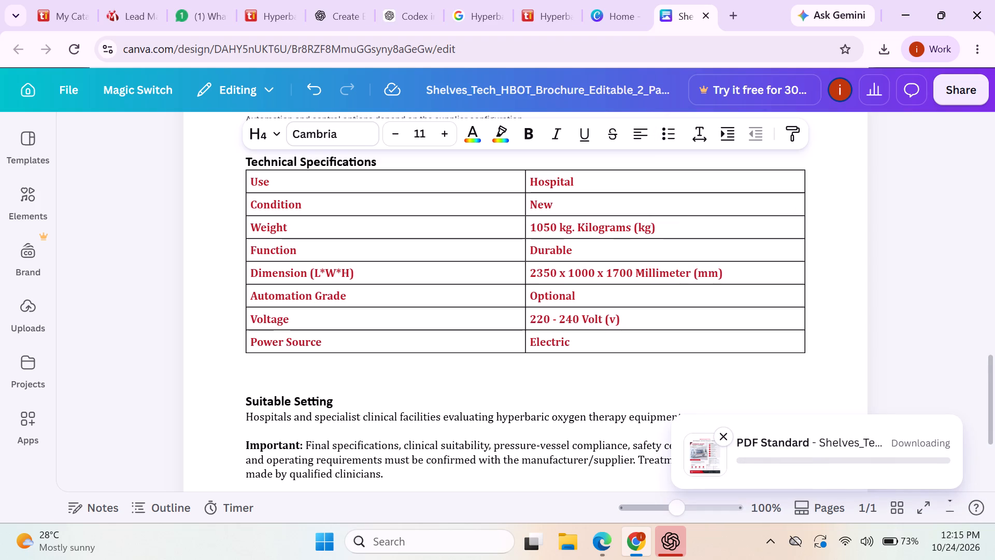